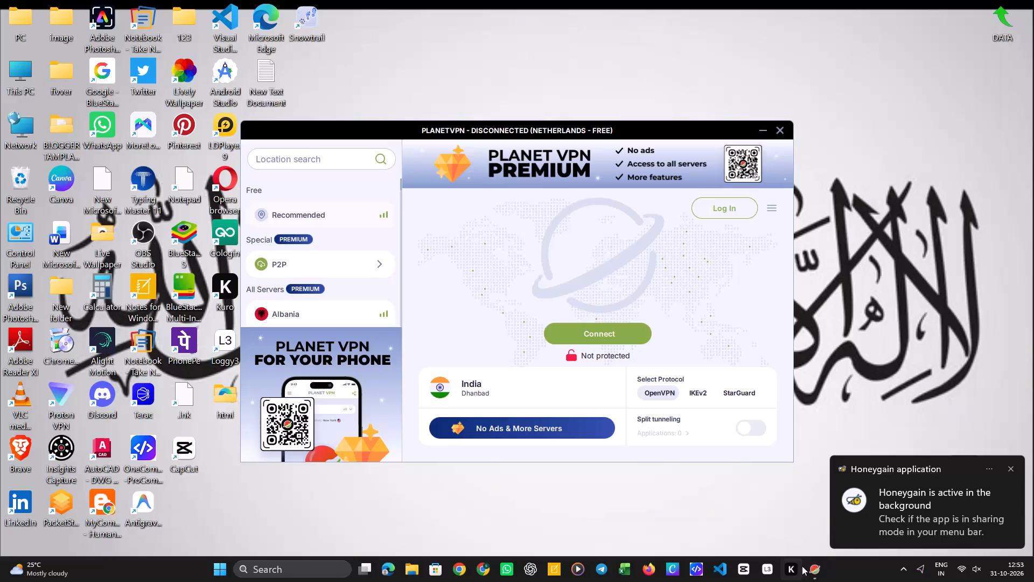
Close the Planet VPN window and create a new blank workbook in Excel.
left_click(784, 127)
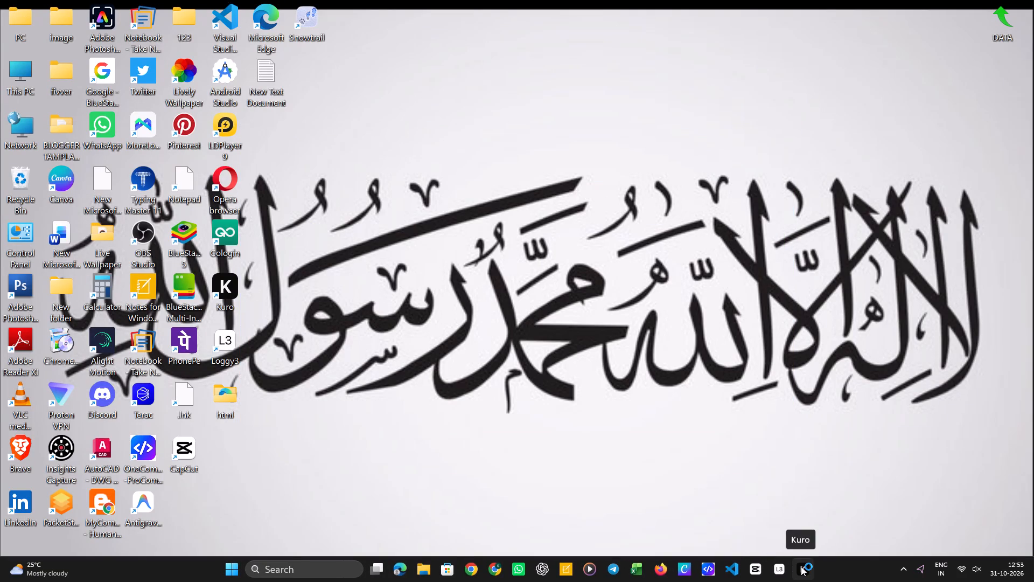
left_click(641, 566)
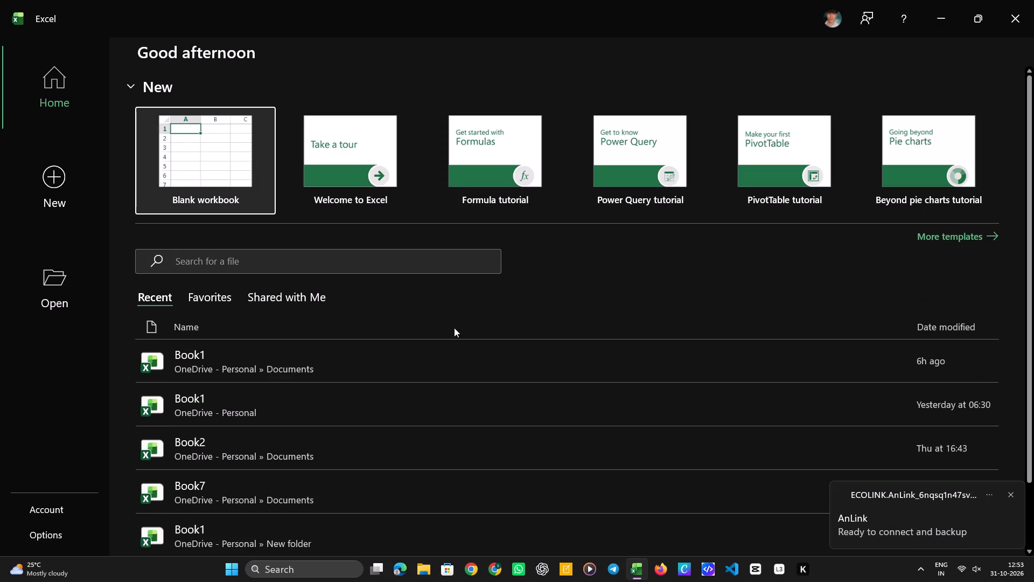
left_click(186, 148)
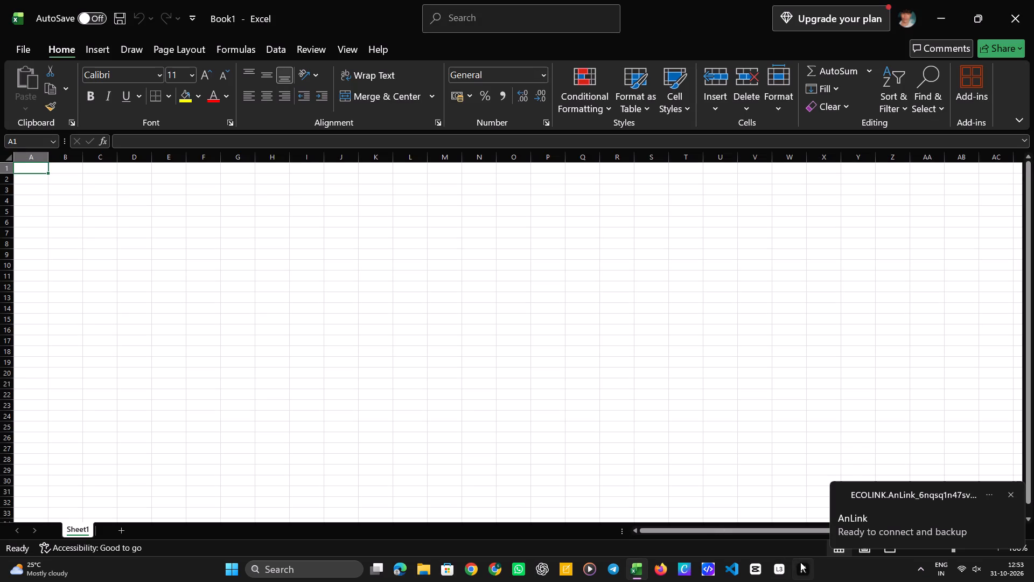
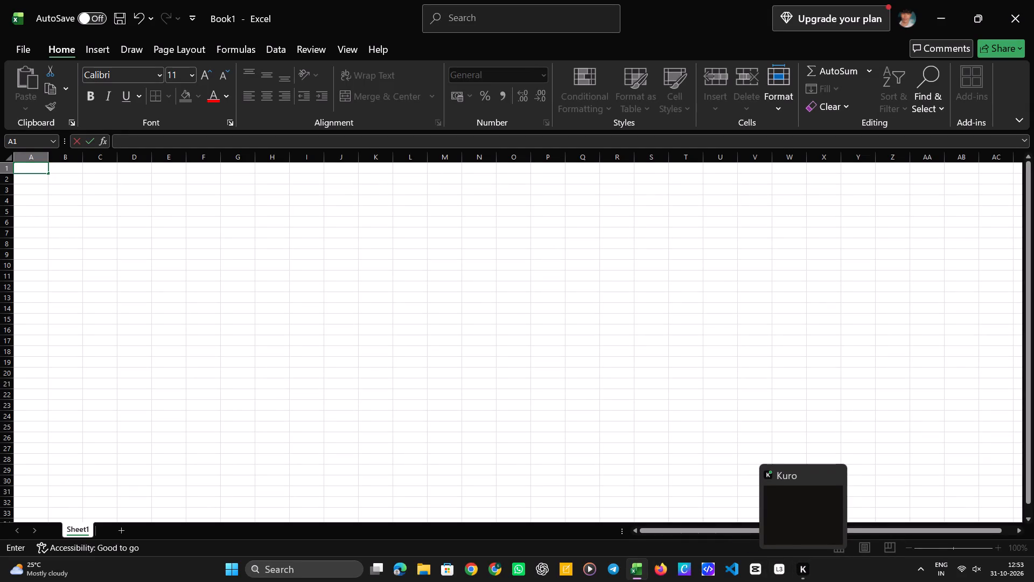
Apply the Accent1 themed cell style to the range A1:J3 as a blue header band.
left_click(935, 546)
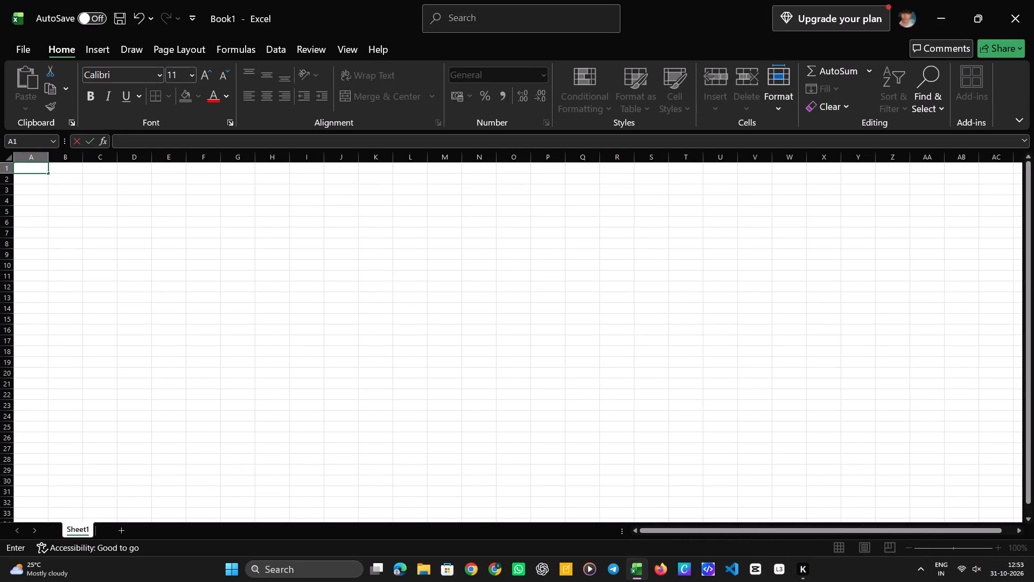
left_click(92, 174)
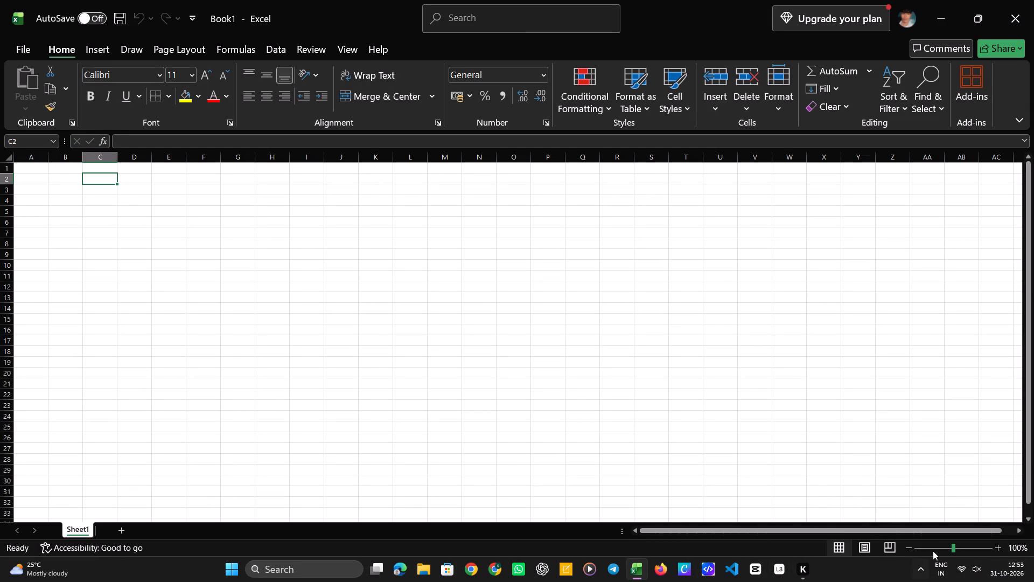
left_click_drag(955, 546, 963, 545)
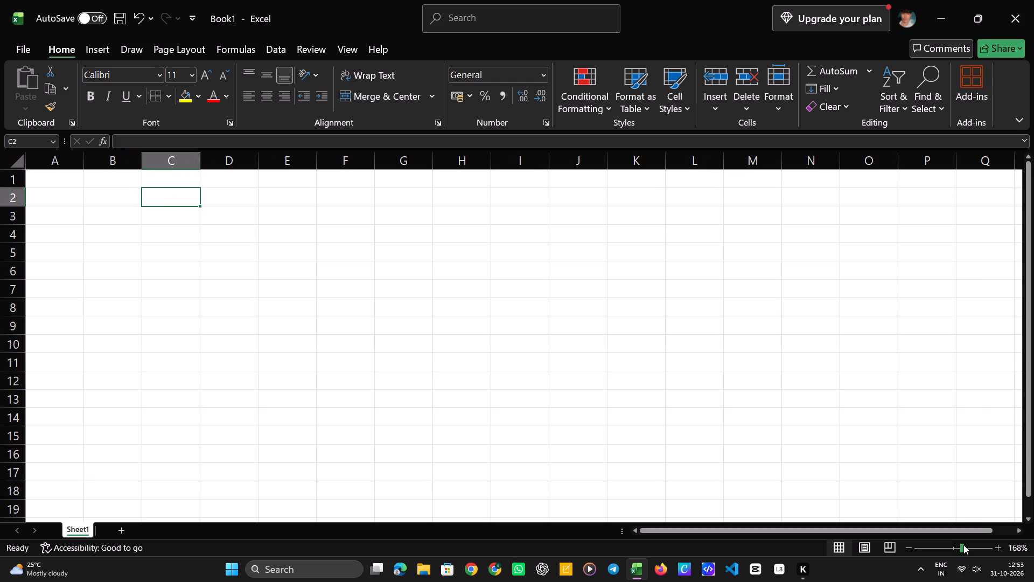
left_click_drag(963, 545, 967, 545)
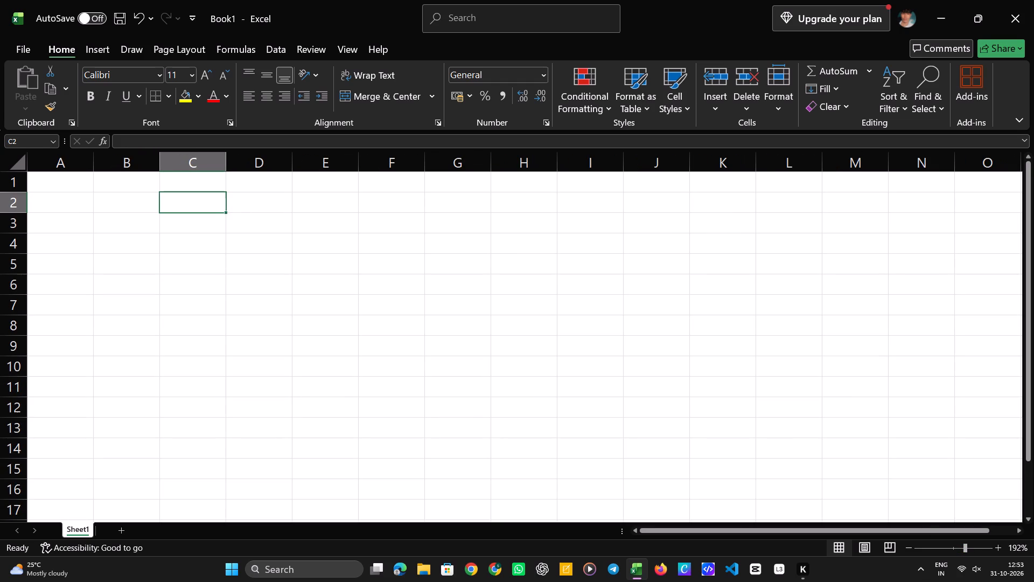
left_click(69, 184)
left_click_drag(69, 184, 339, 241)
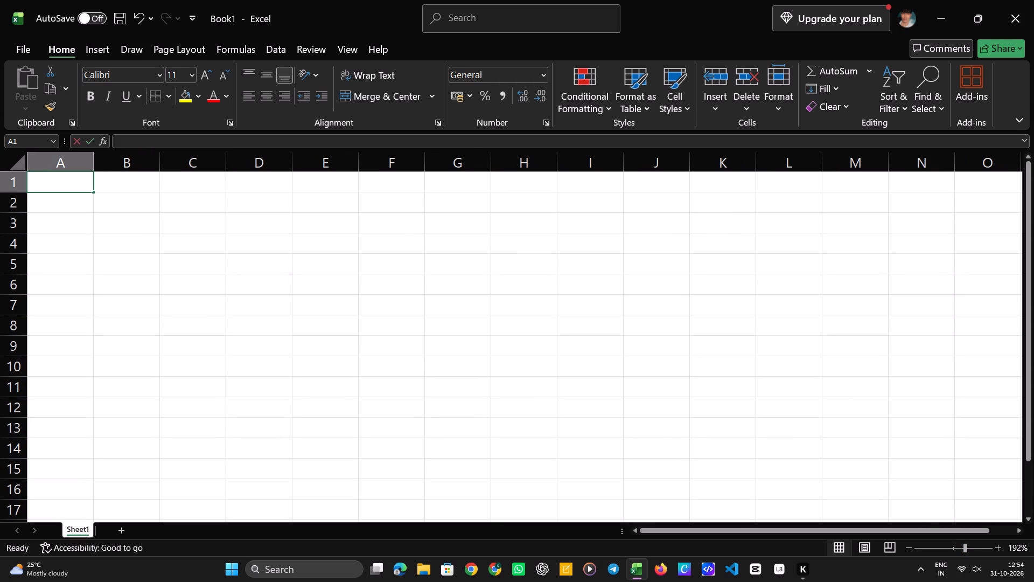
left_click(65, 181)
left_click(65, 199)
left_click_drag(61, 181, 260, 212)
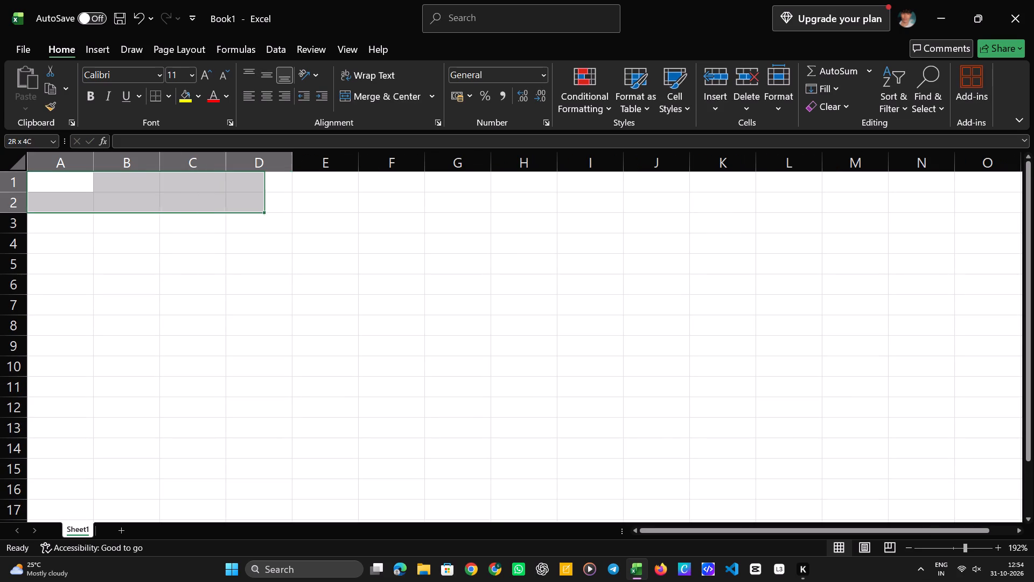
left_click_drag(260, 212, 981, 232)
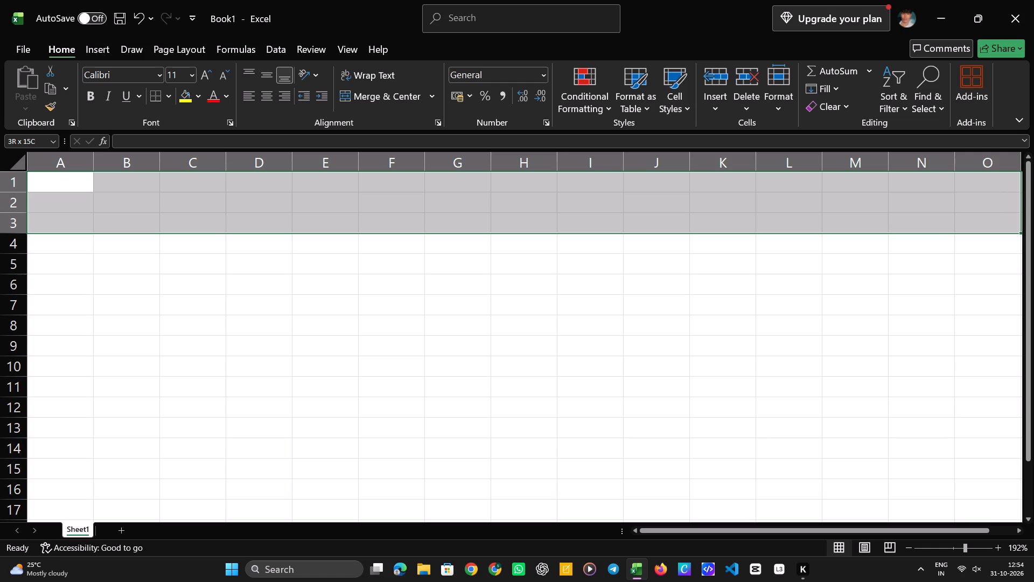
left_click_drag(981, 232, 740, 235)
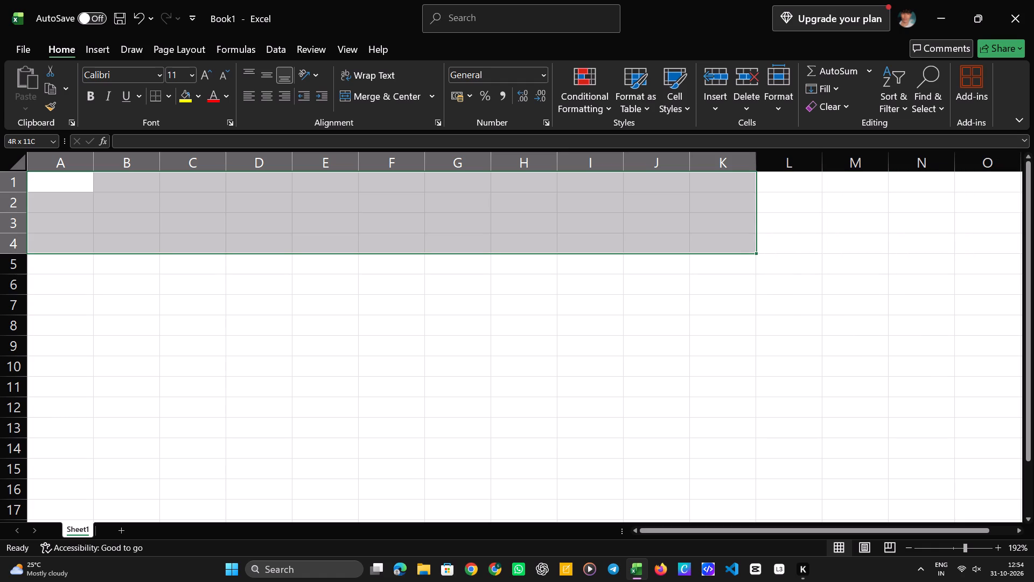
left_click_drag(740, 235, 113, 205)
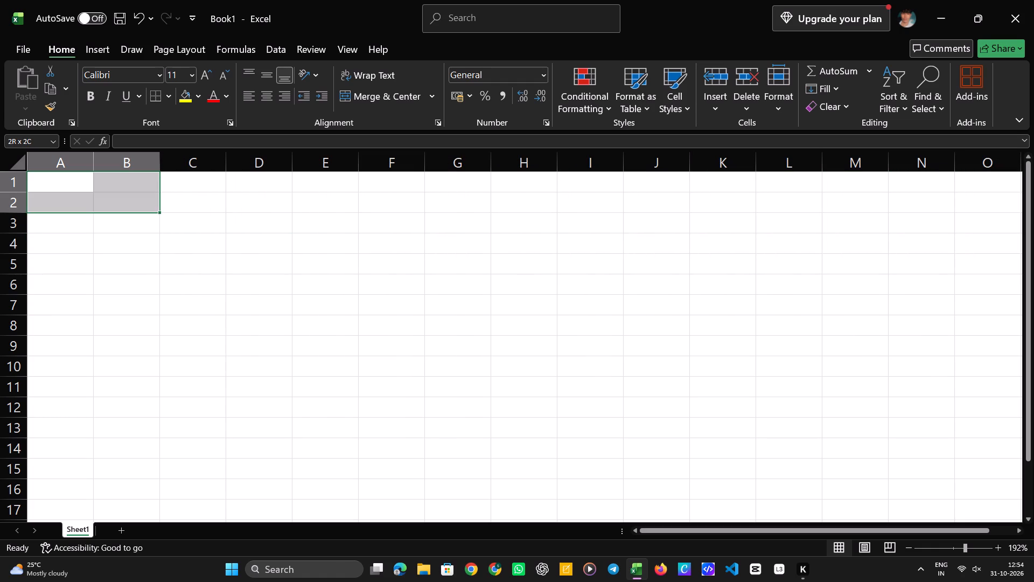
left_click_drag(113, 205, 319, 210)
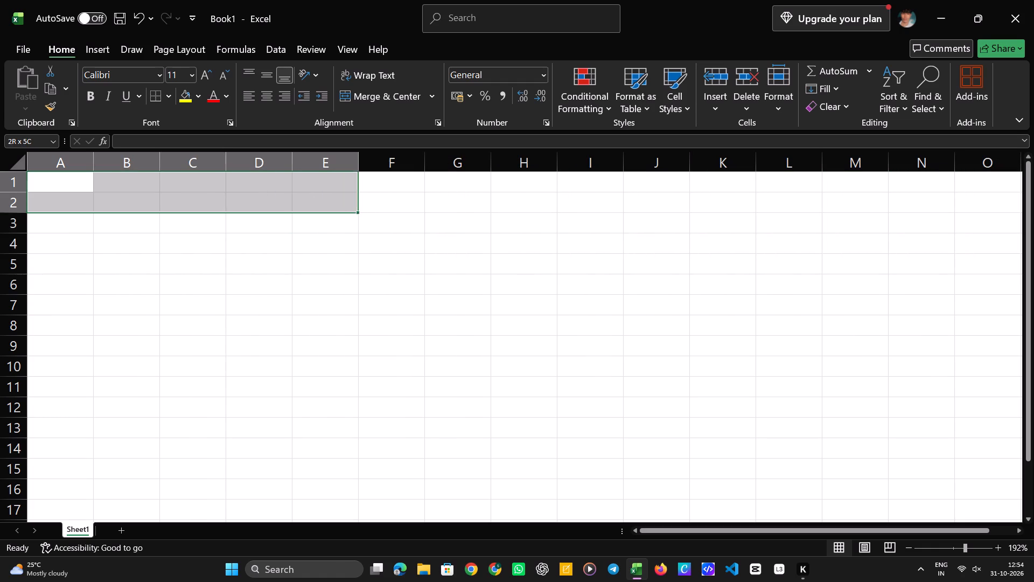
left_click_drag(319, 210, 680, 295)
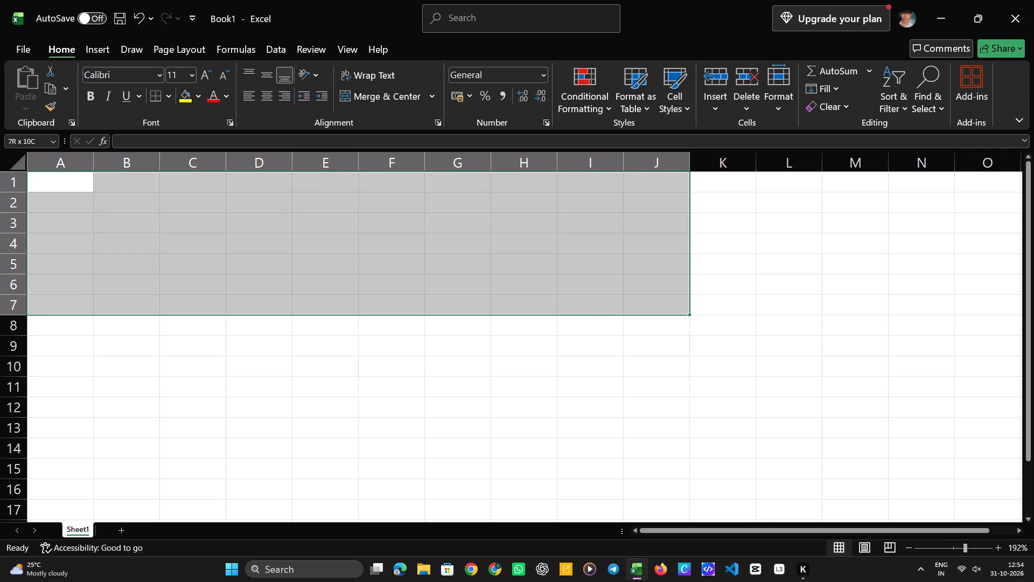
left_click_drag(680, 295, 683, 217)
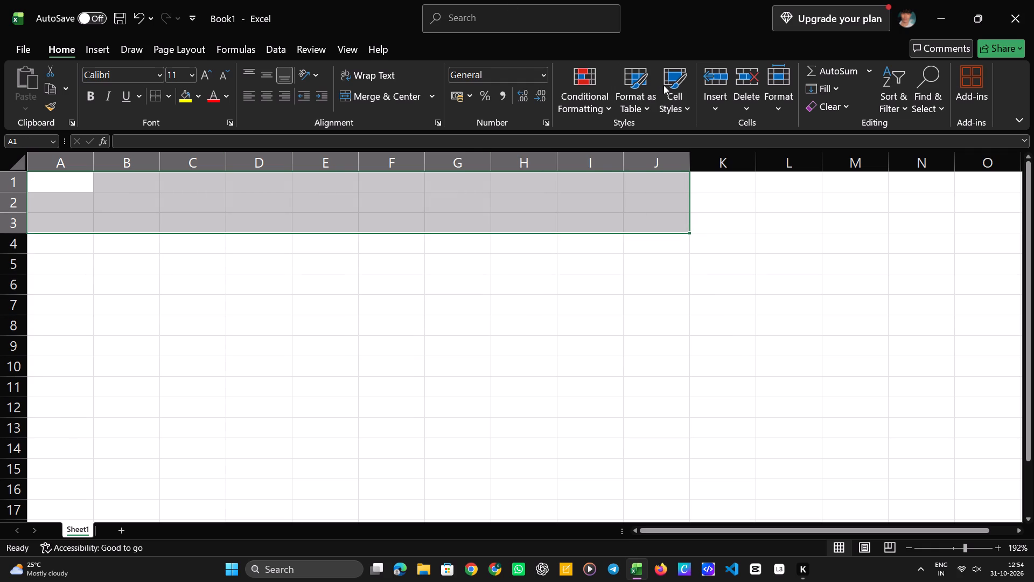
left_click(675, 83)
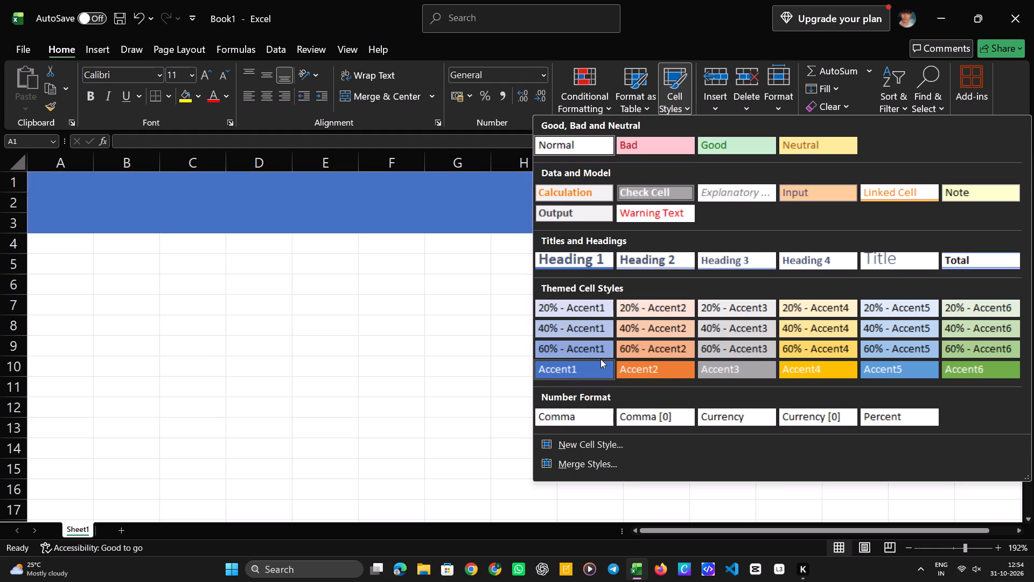
left_click(580, 368)
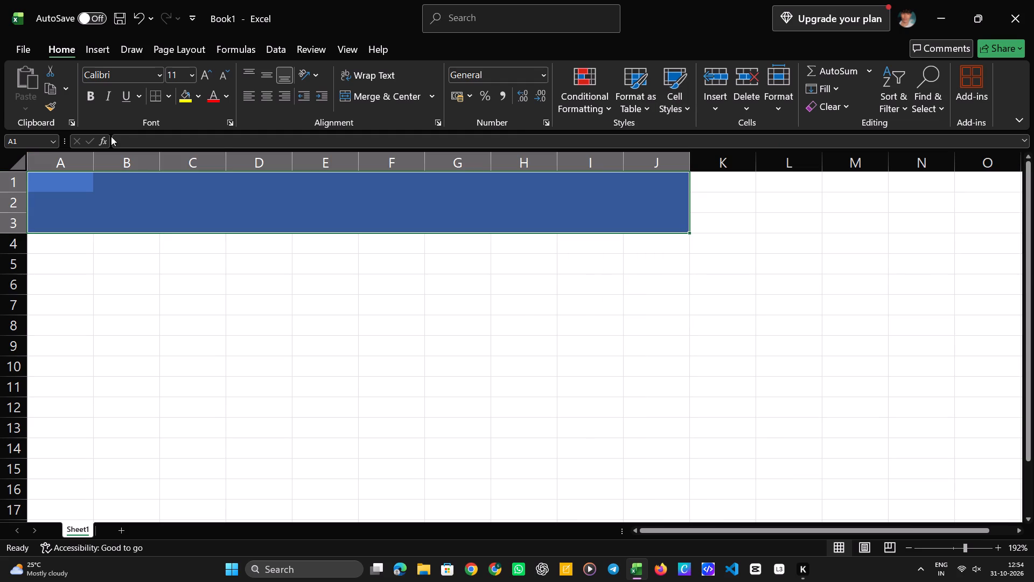
Enter the title text "India -Non-Life Premium" in cell C1 of the blue header band.
left_click(217, 192)
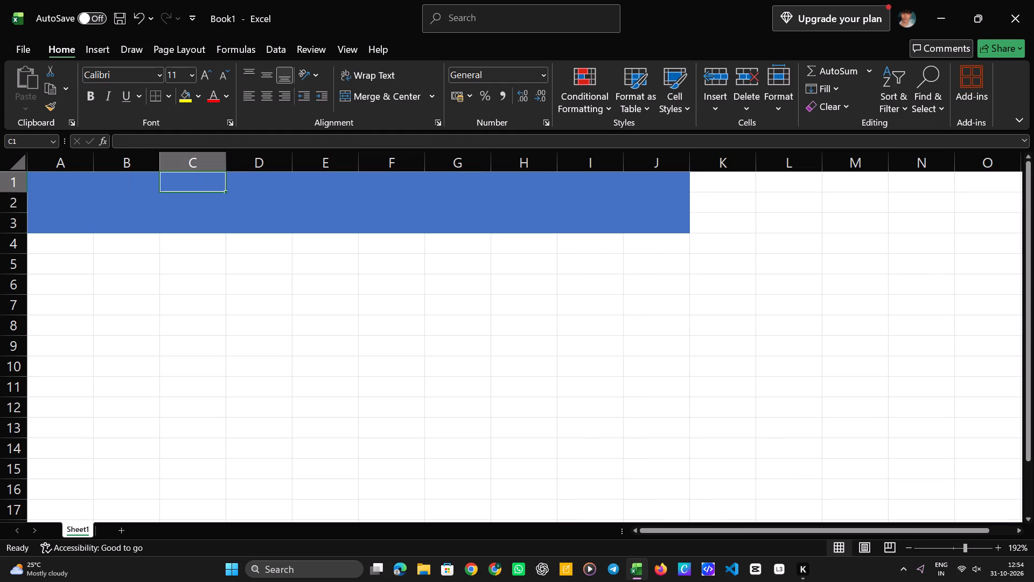
key("i")
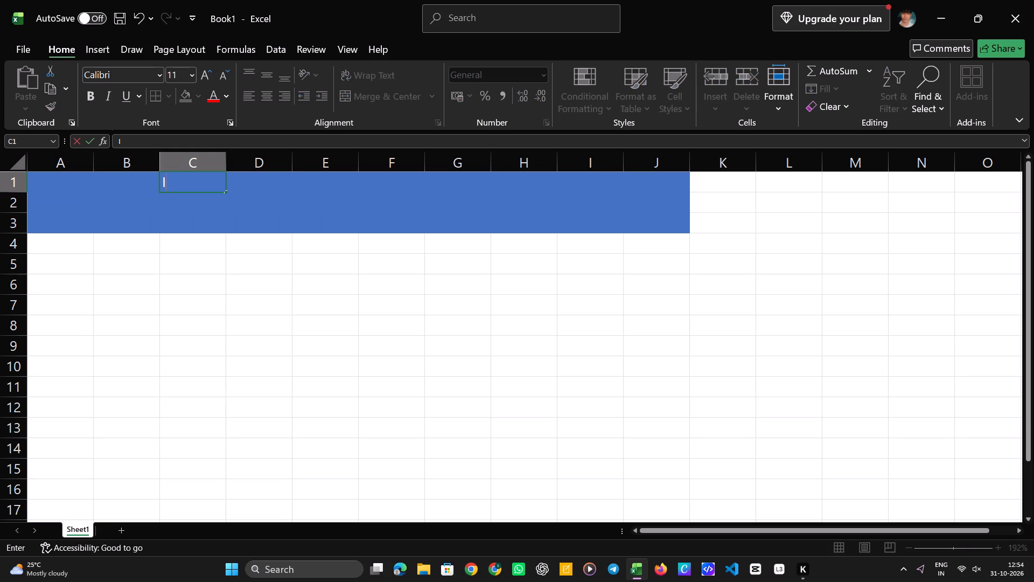
key("n")
key("d")
key("i")
key("a")
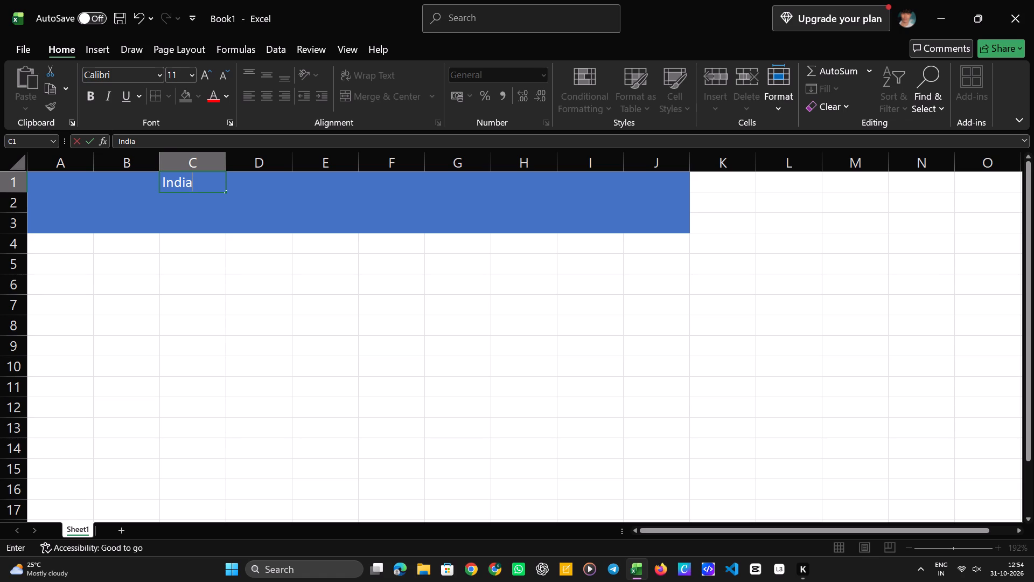
key("space")
key("minus")
key("n")
key("o")
key("n")
key("minus")
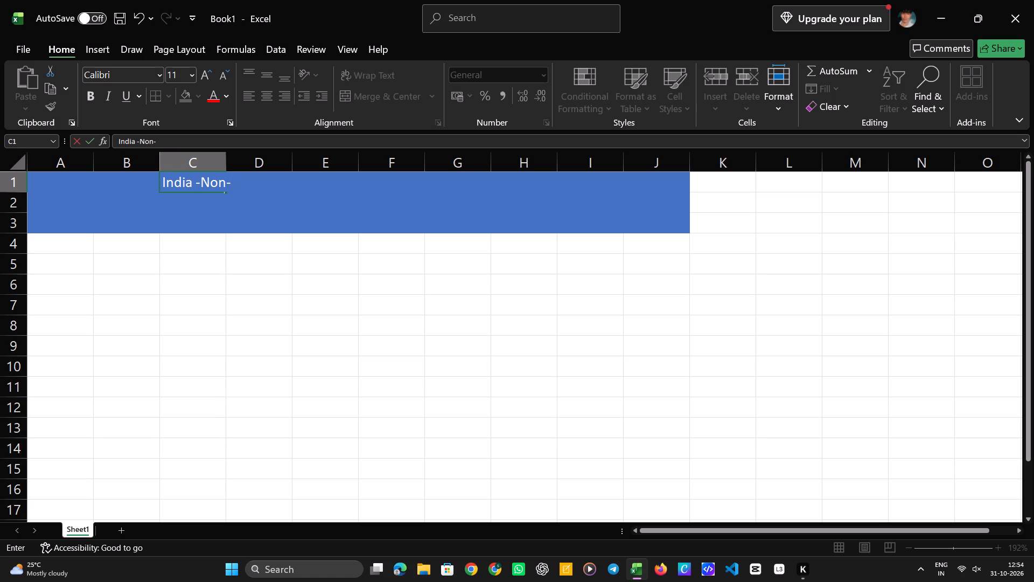
key("l")
key("i")
key("f")
key("e")
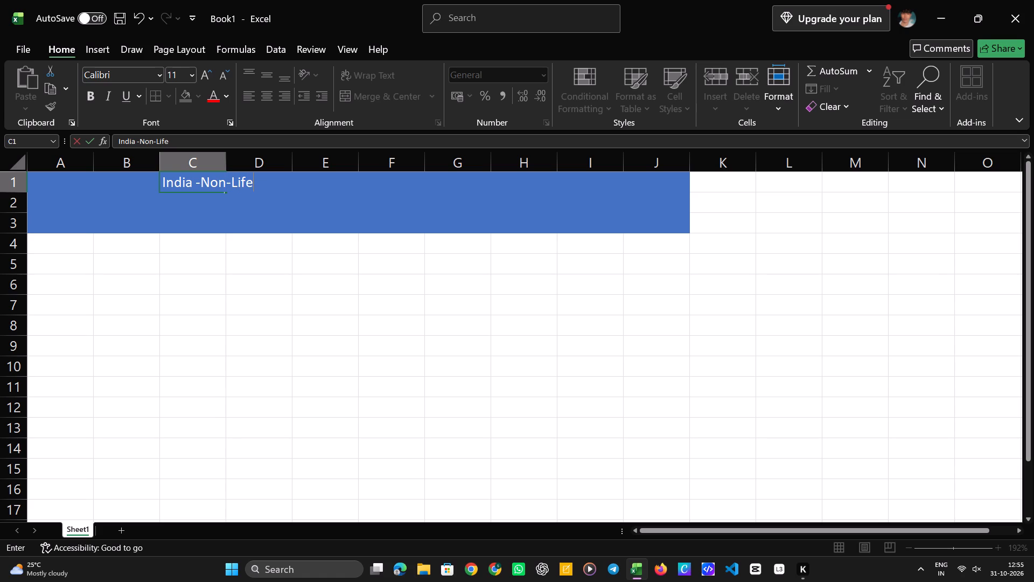
key("space")
key("p")
key("r")
key("e")
key("m")
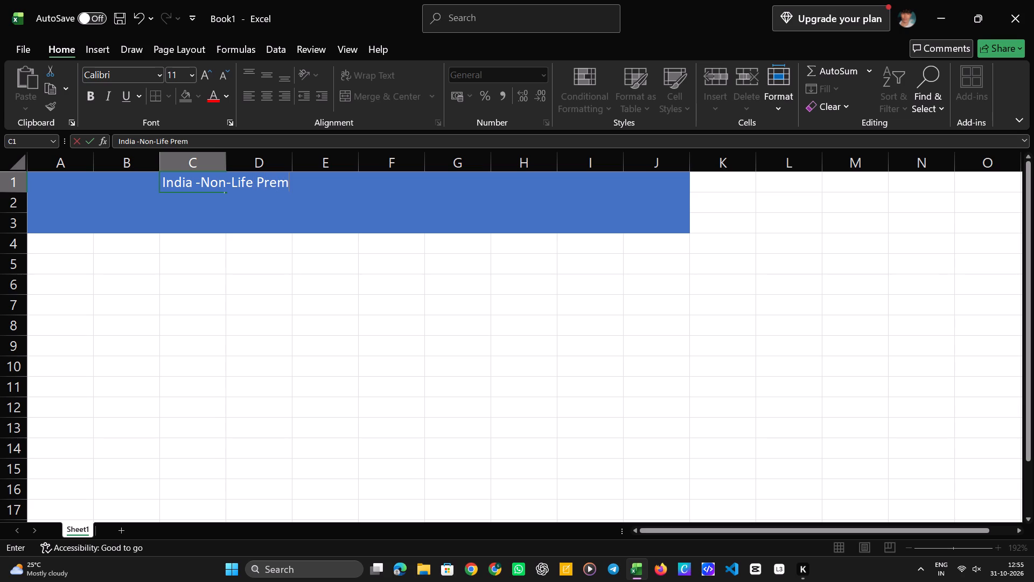
key("i")
key("u")
key("m")
key("b")
key("BackSpace")
Extend the title in cell C1 with "for and up to May" and commit the entry.
key("space")
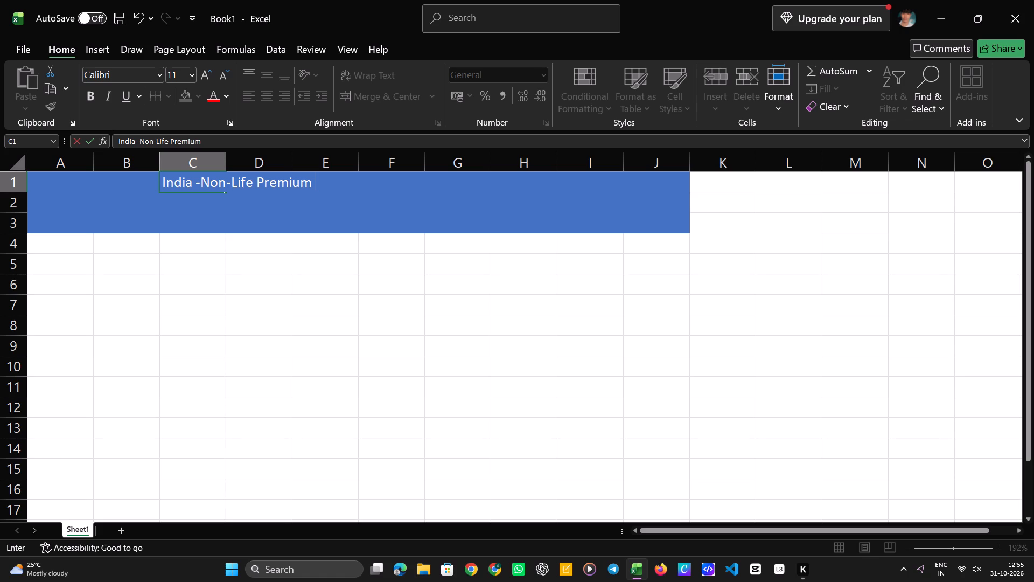
key("f")
key("o")
key("r")
key("space")
key("a")
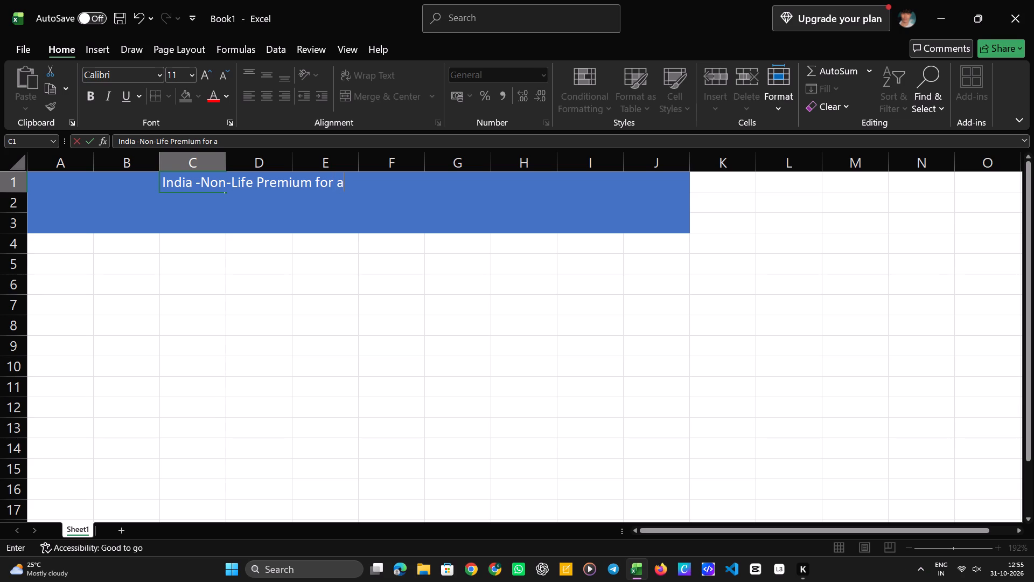
key("n")
key("d")
key("space")
key("u")
key("p")
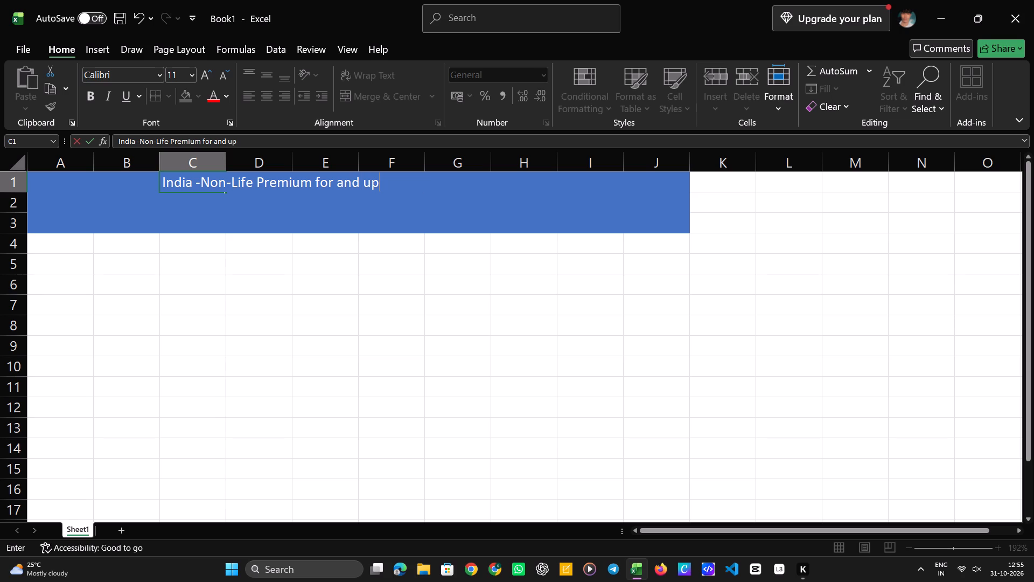
key("space")
key("t")
key("o")
key("space")
key("m")
key("a")
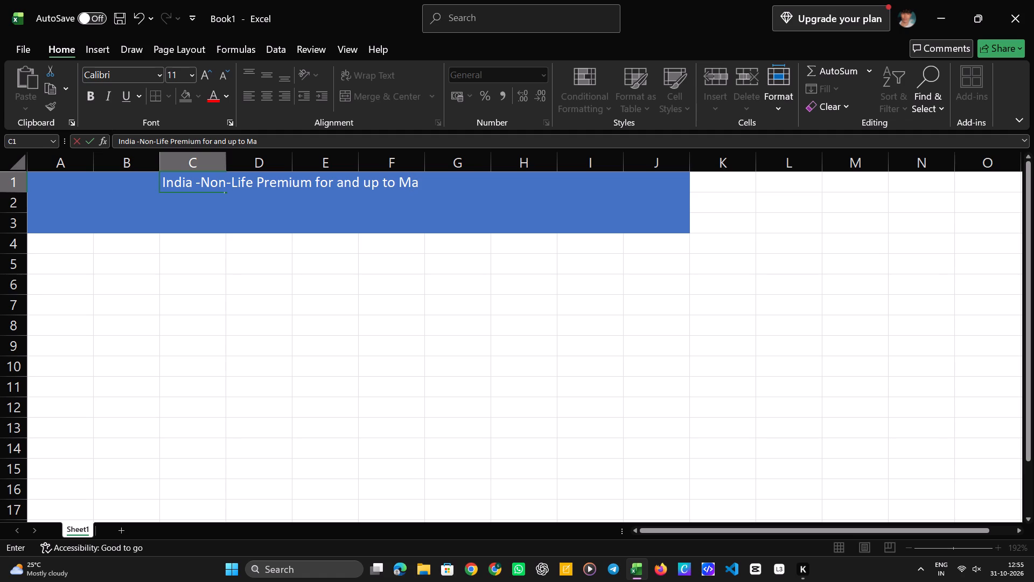
key("y")
key("Return")
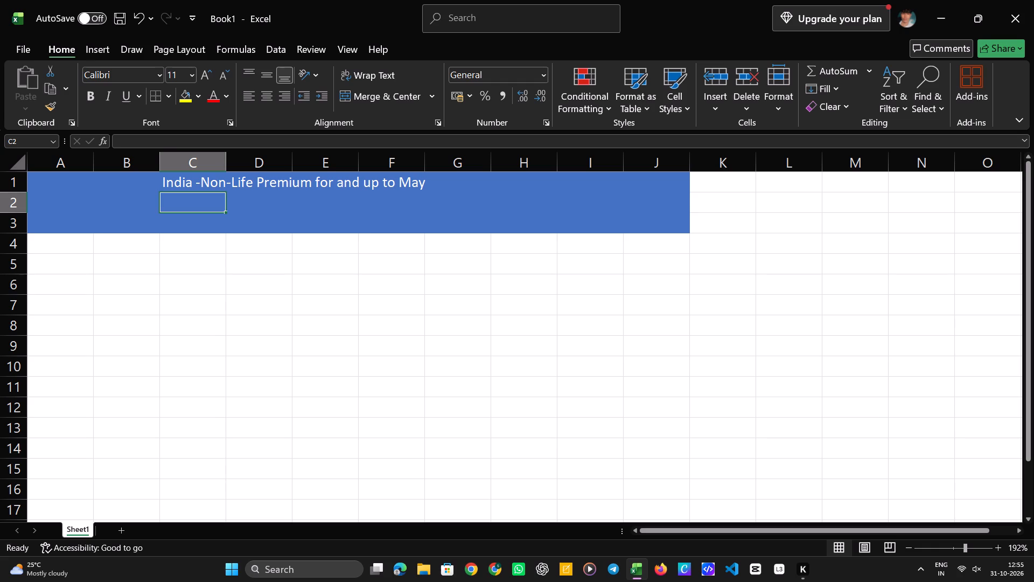
Start the second title line in cell C2 with the year 2025.
key("2")
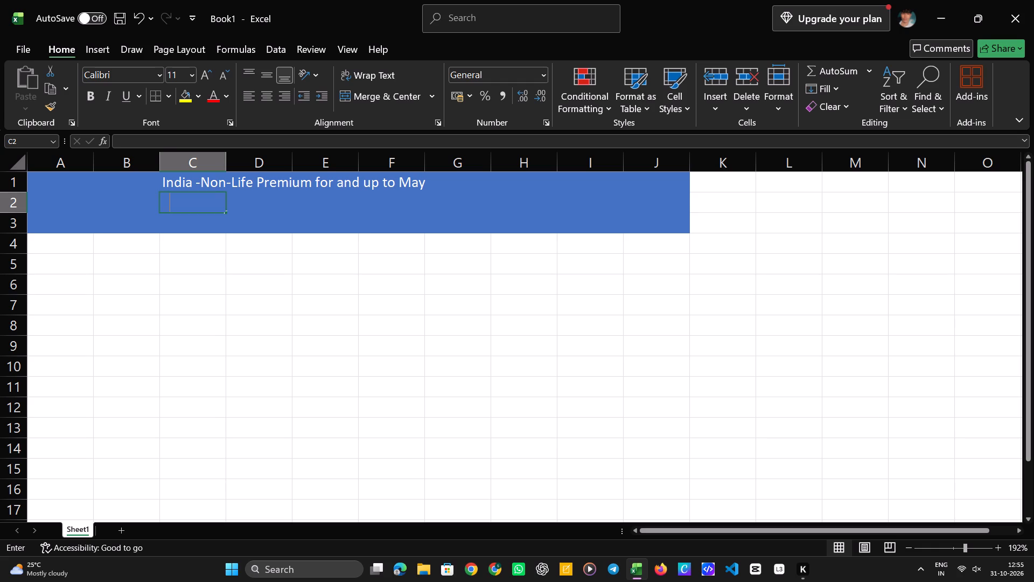
key("0")
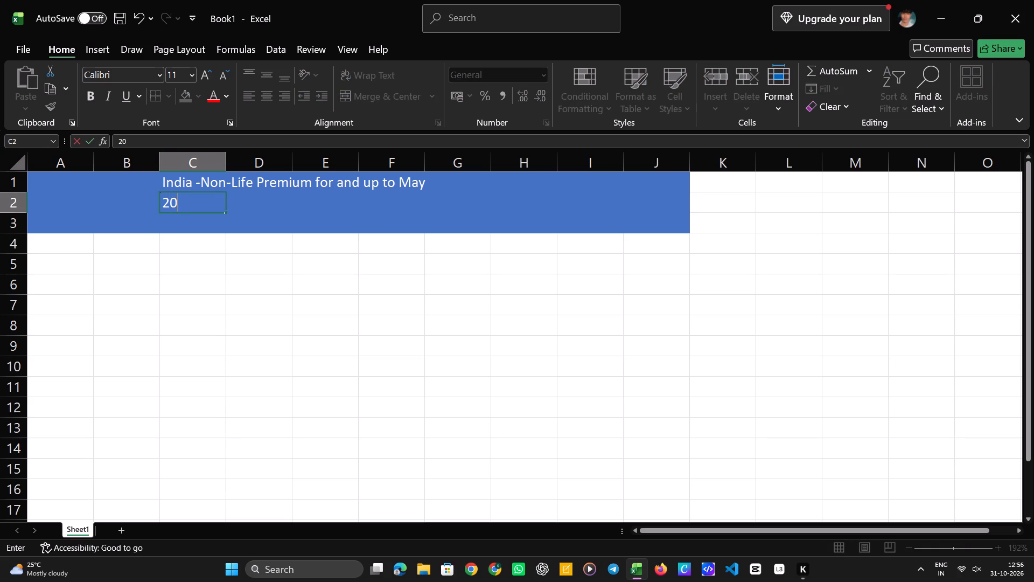
key("2")
key("5")
key("space")
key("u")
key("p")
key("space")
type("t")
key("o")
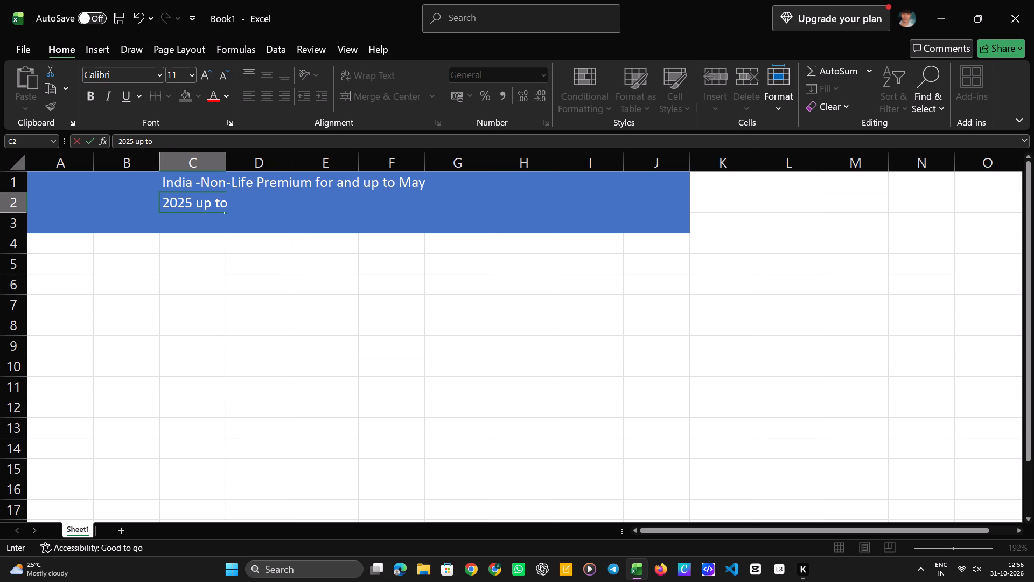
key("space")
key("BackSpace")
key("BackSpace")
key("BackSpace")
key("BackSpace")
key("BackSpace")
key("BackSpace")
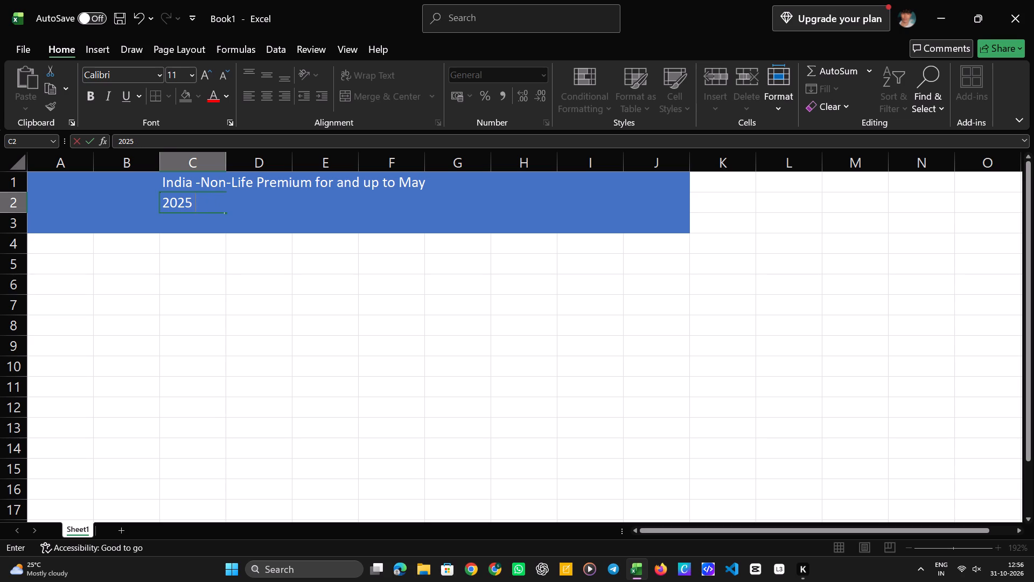
Add "( FY 2025-2026" after the year in cell C2 and commit the entry by selecting title cell C1.
key("shift+parenleft")
key("space")
key("f")
key("y")
key("space")
key("2")
type("02")
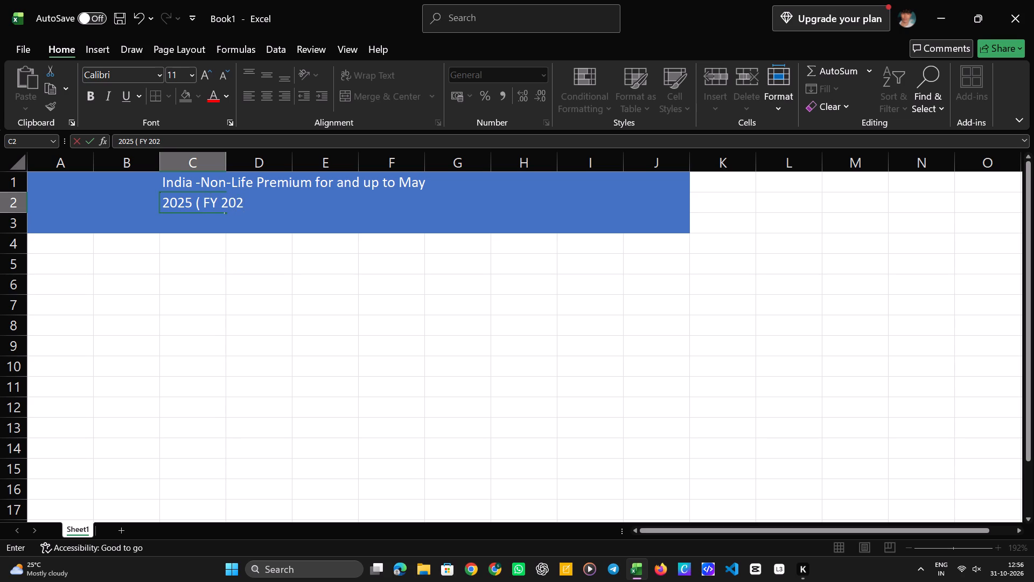
key("5")
key("minus")
key("2")
key("0")
key("2")
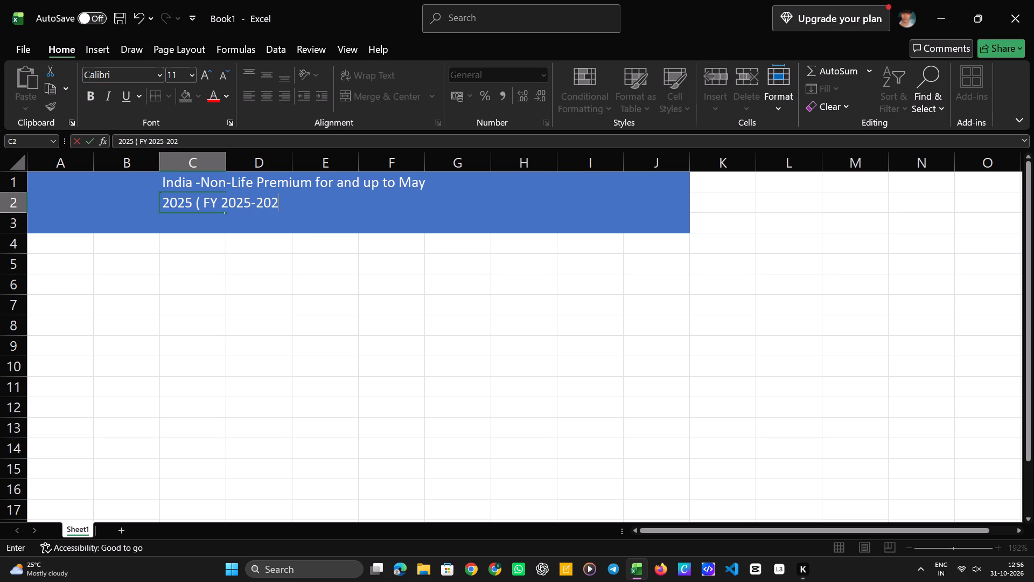
key("6")
left_click(169, 183)
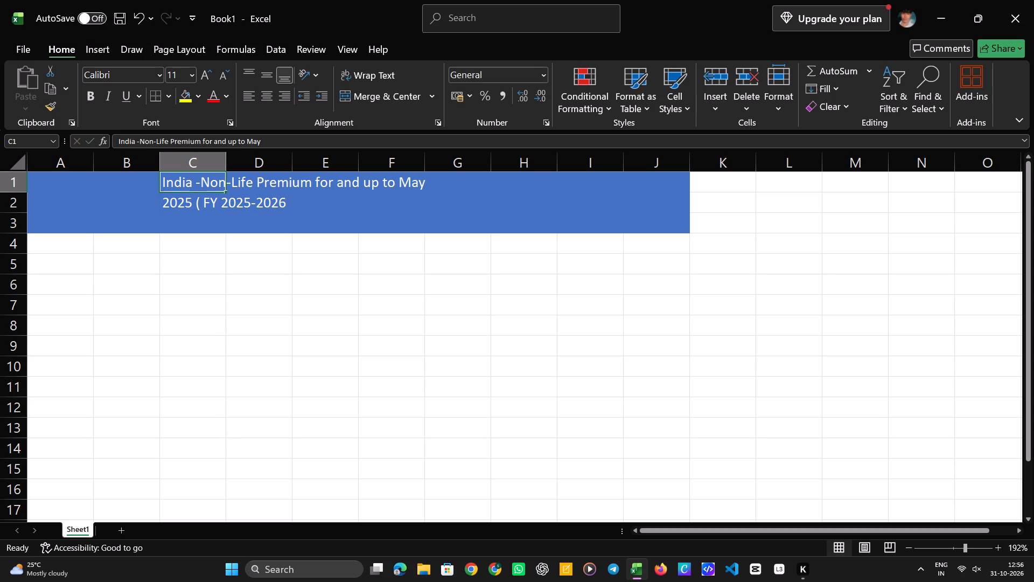
Make the two title lines in cells C1:F2 bold.
left_click_drag(166, 182, 370, 199)
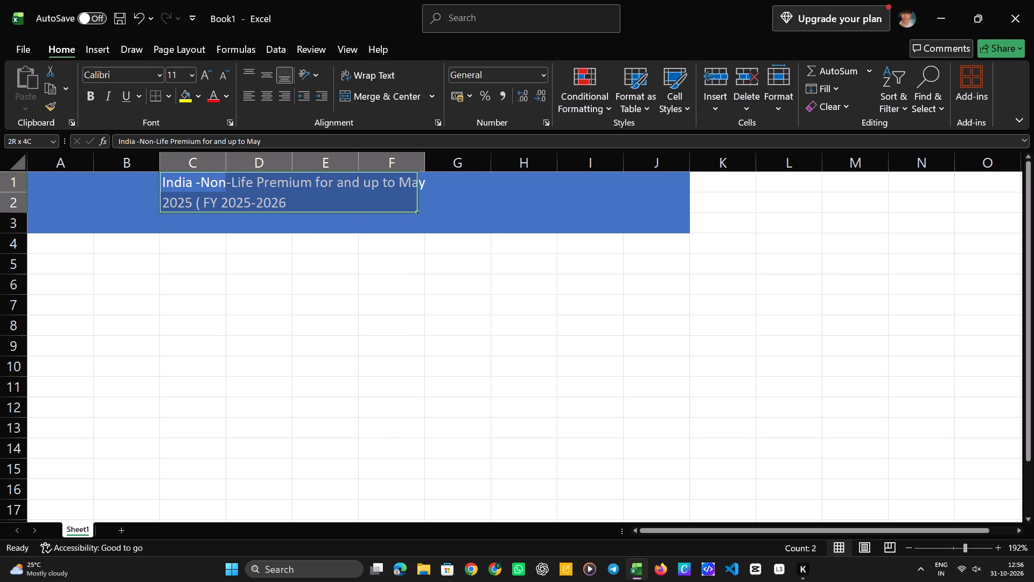
left_click_drag(370, 199, 400, 199)
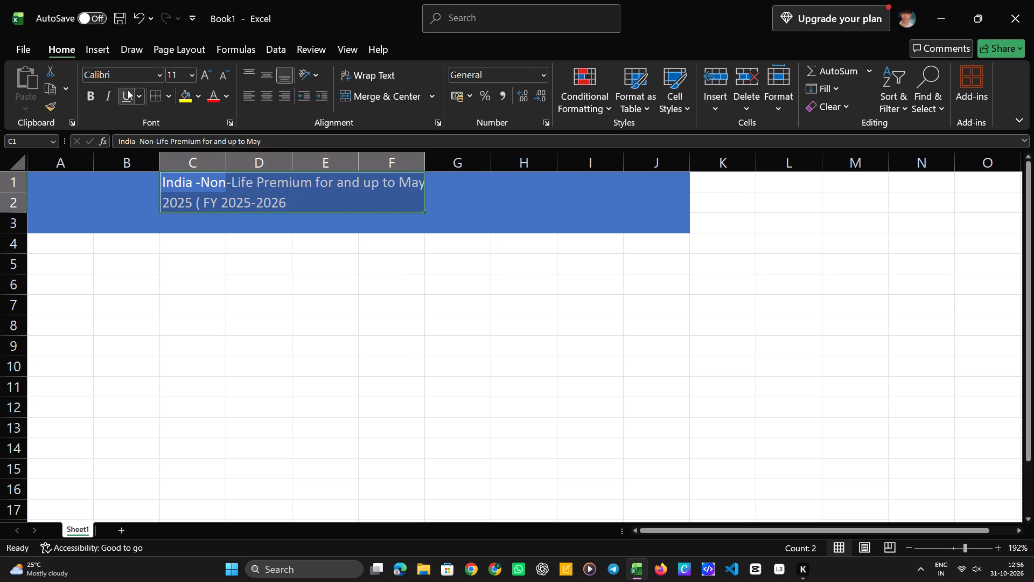
left_click(91, 90)
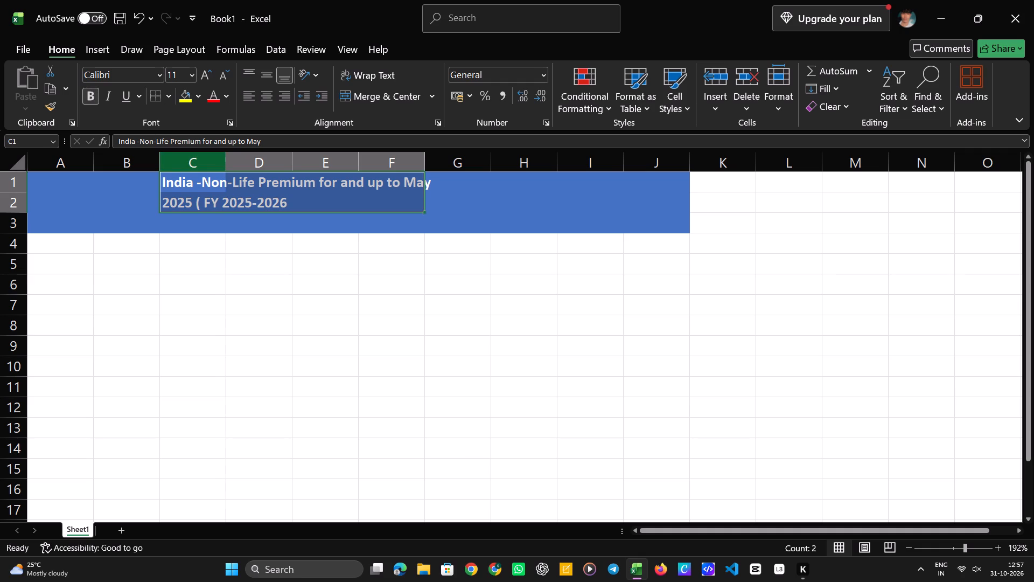
left_click(230, 279)
Fill cells A4:A5 below the blue header band with white.
left_click(54, 248)
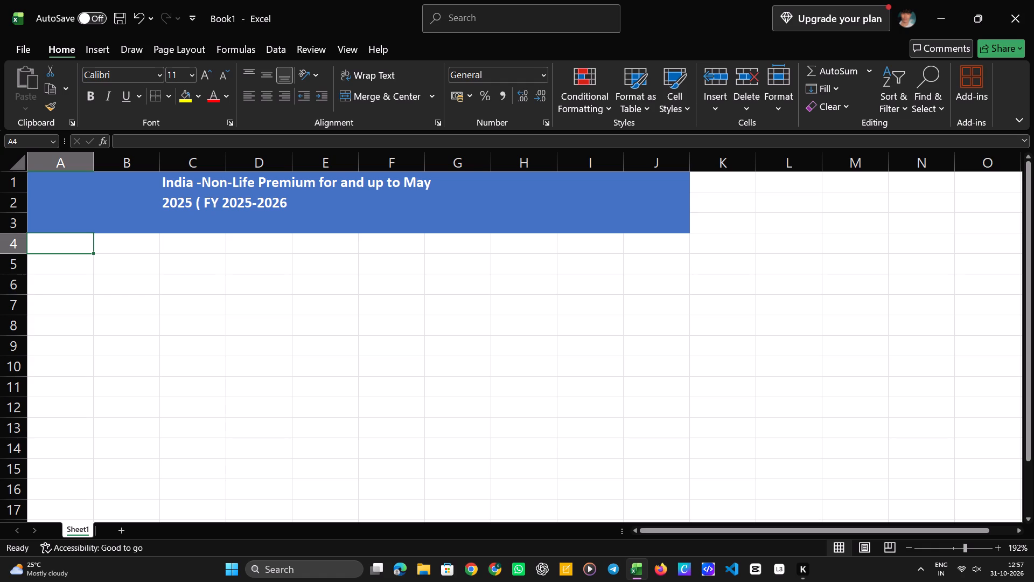
left_click_drag(65, 243, 75, 260)
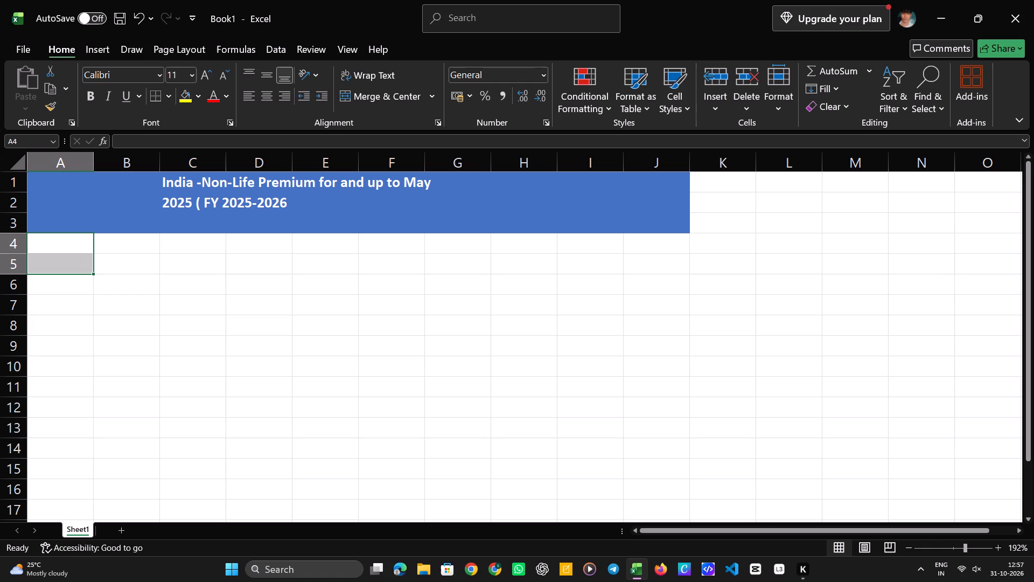
left_click(196, 94)
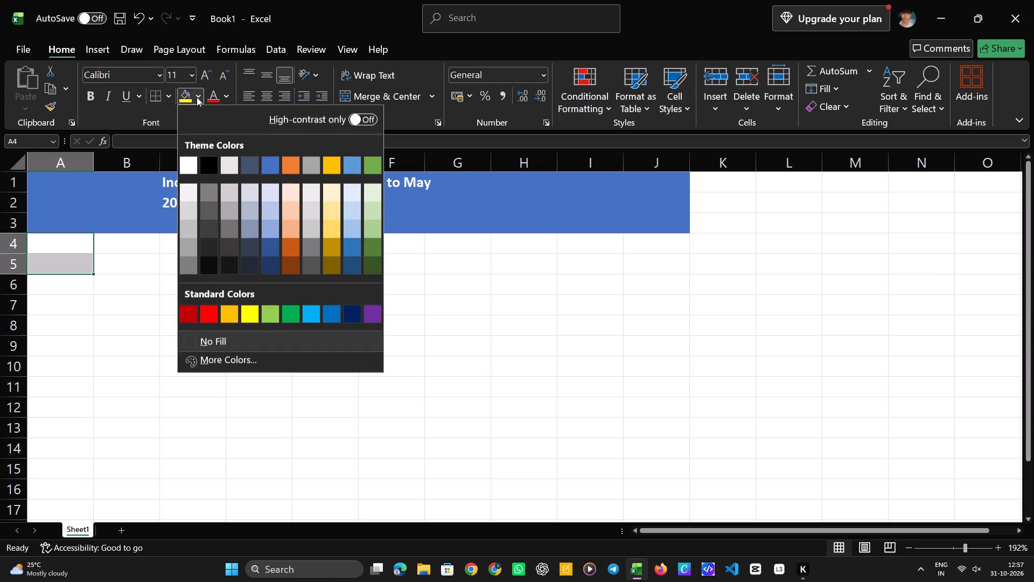
left_click(190, 167)
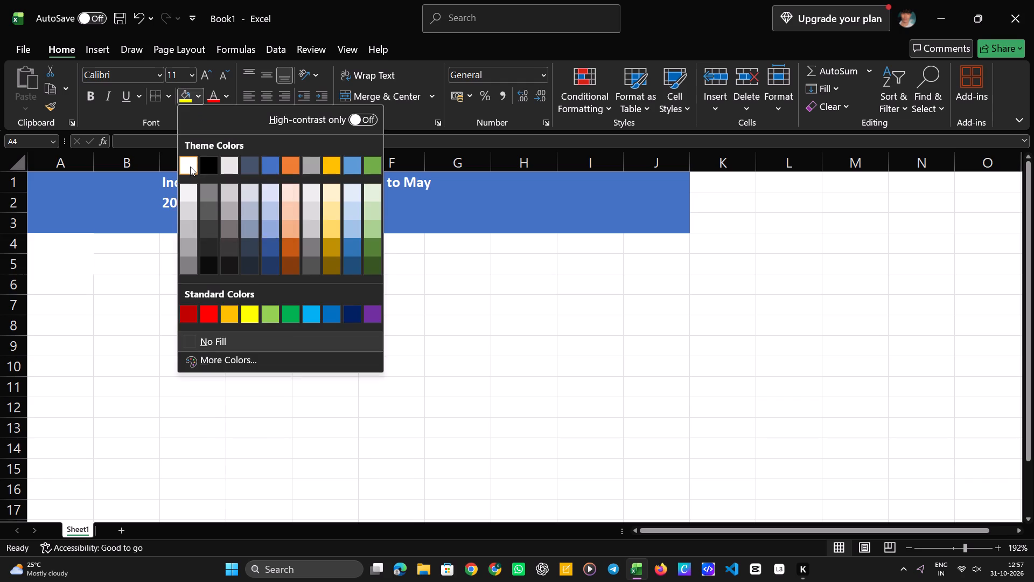
left_click(81, 249)
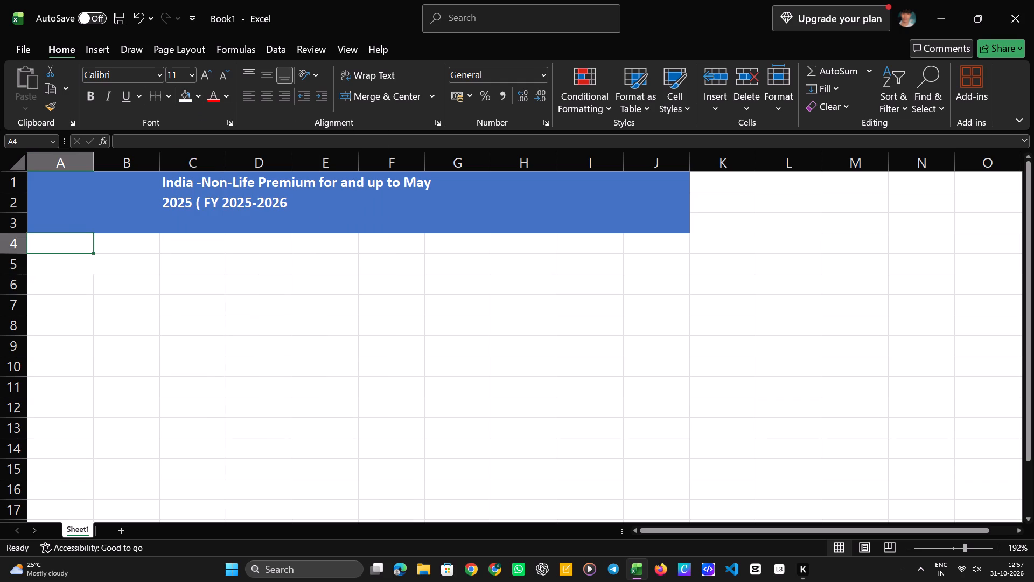
Enter the column heading "Insurer" in cell A5 and commit the entry.
left_click(69, 246)
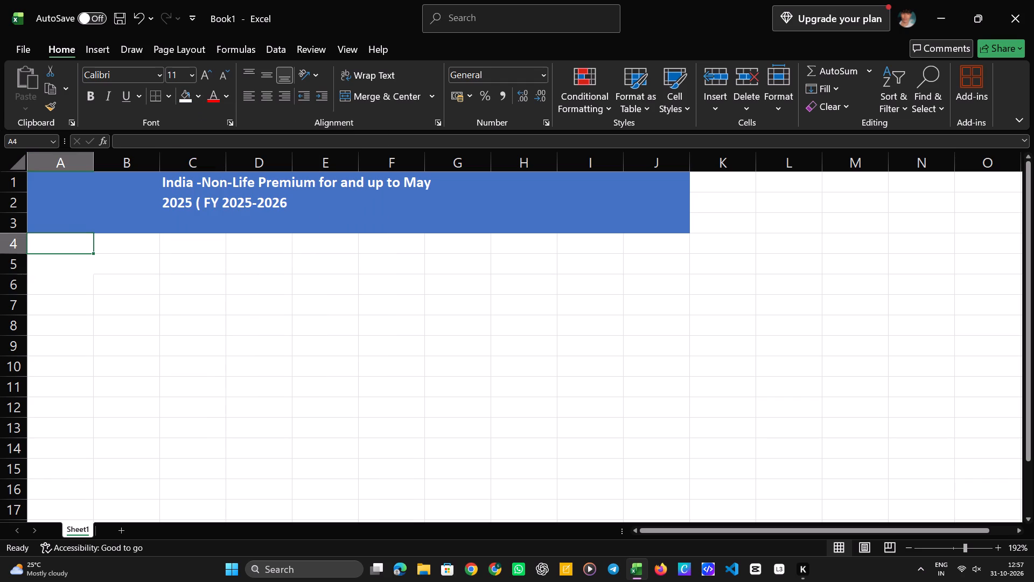
double_click(62, 255)
double_click(51, 248)
double_click(70, 260)
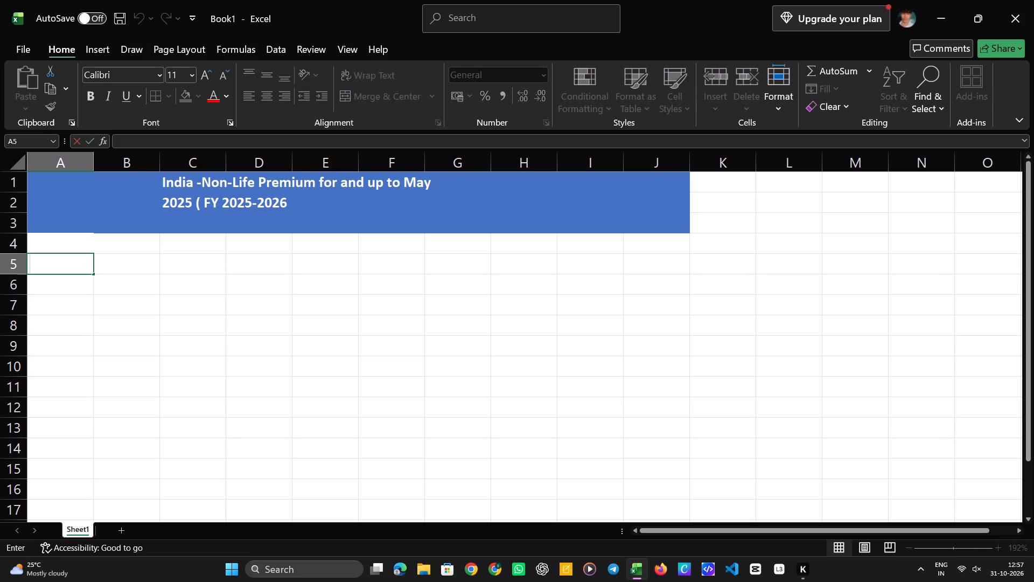
key("i")
key("n")
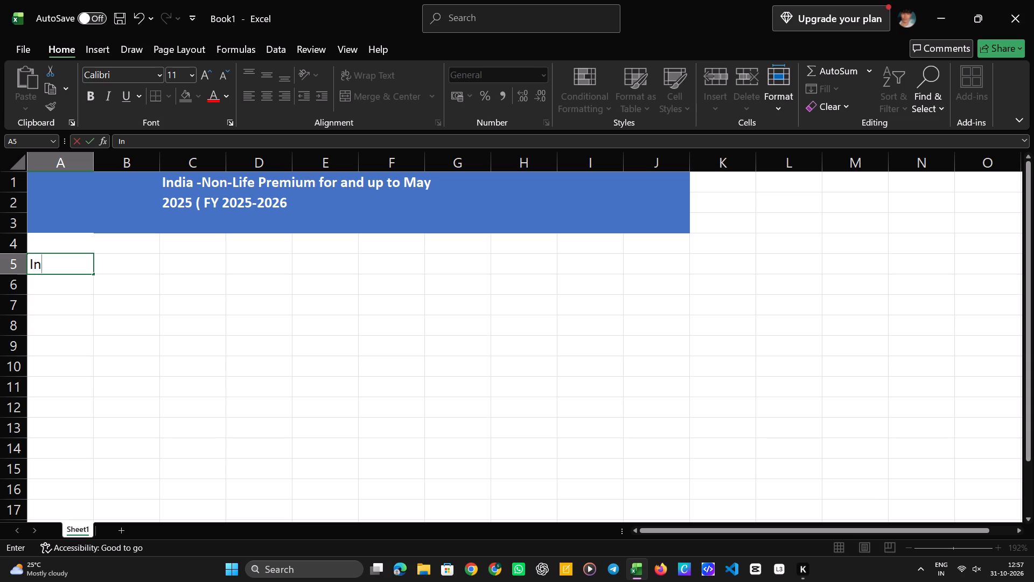
key("u")
key("r")
left_click(40, 266)
key("s")
left_click(67, 262)
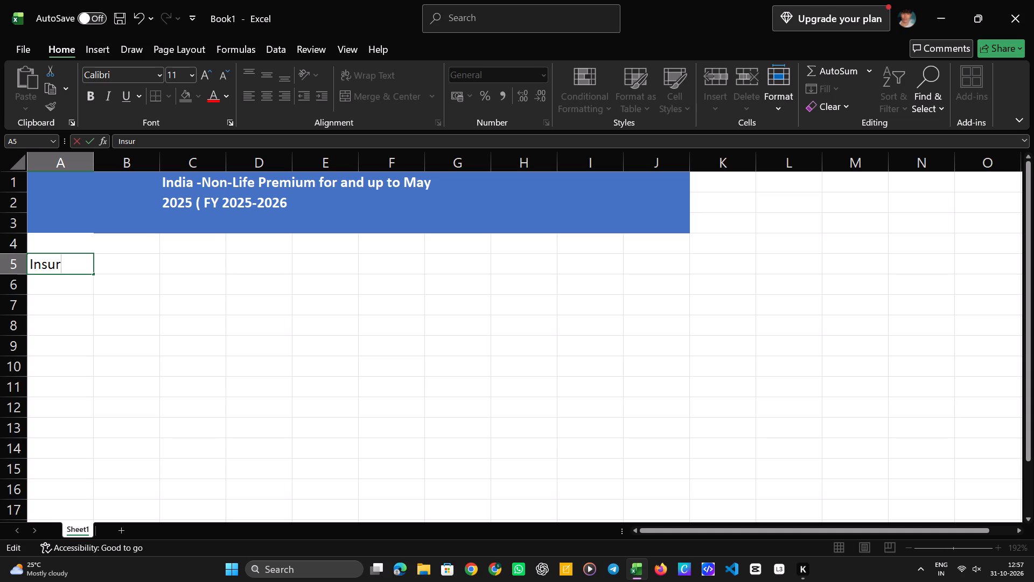
key("e")
key("BackSpace")
key("BackSpace")
type("rer")
left_click(115, 264)
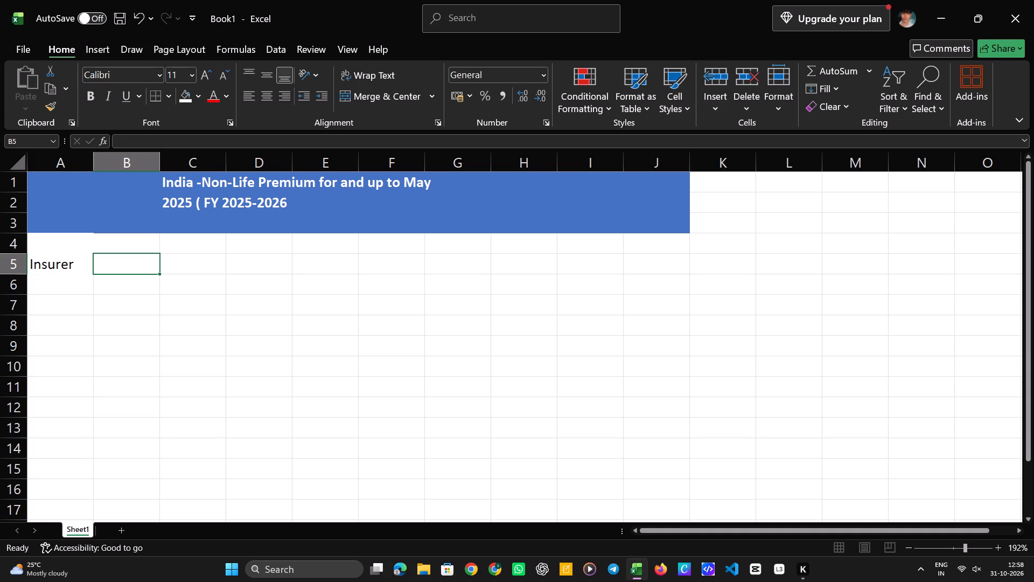
Draw a thin solid border line along the bottom edge of the Insurer cell A5.
left_click(171, 93)
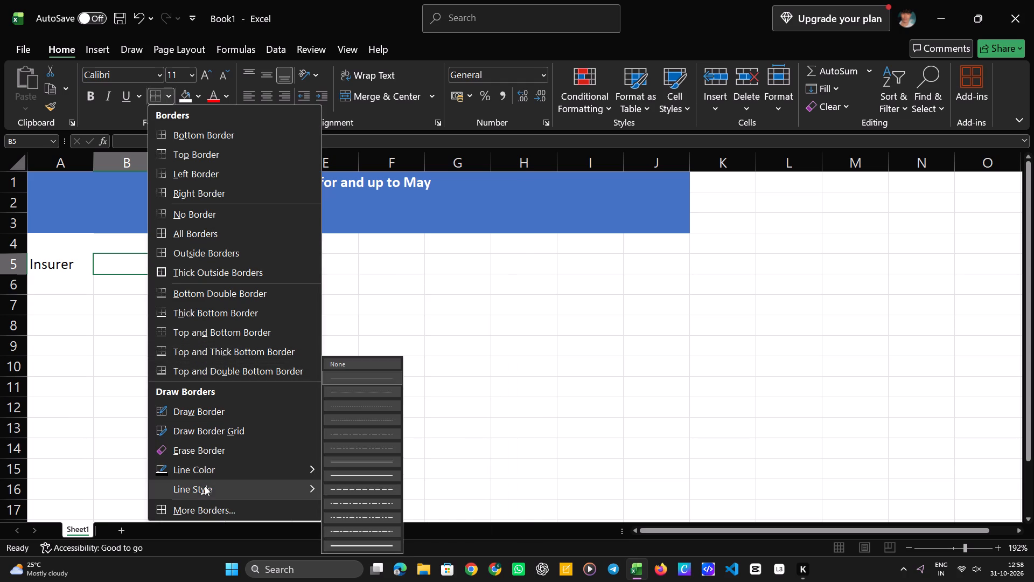
left_click(358, 373)
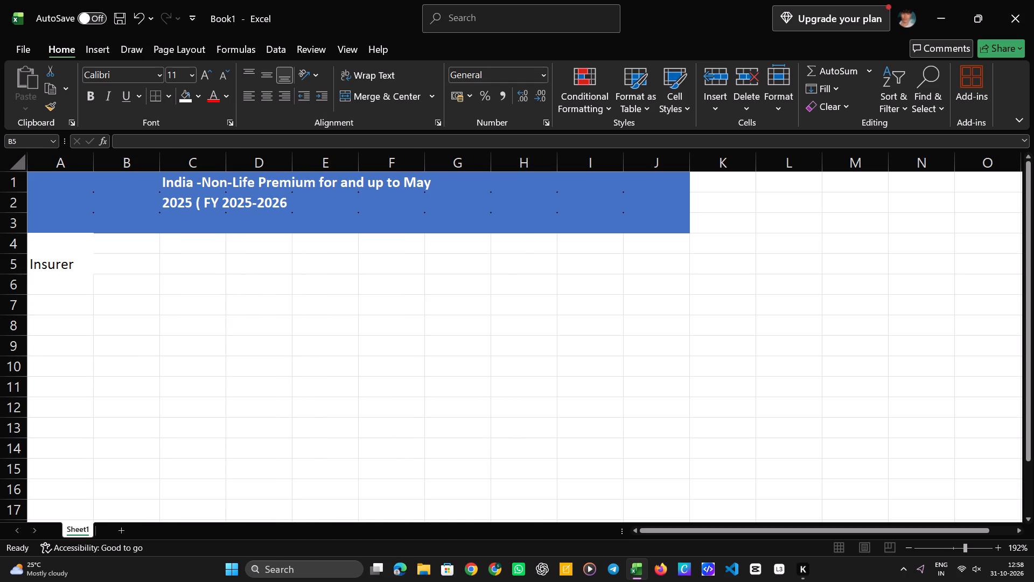
left_click(46, 274)
left_click(46, 274)
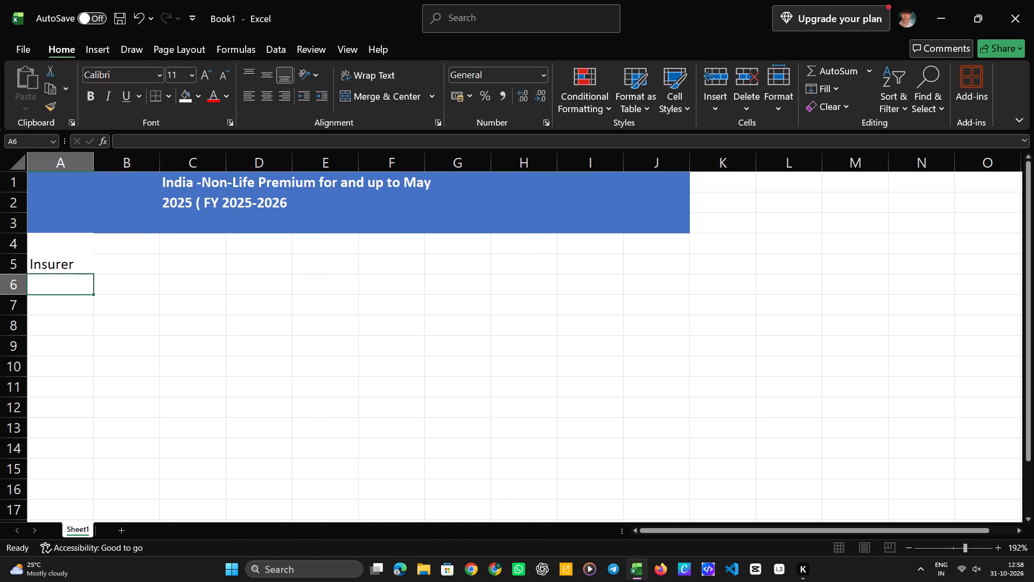
left_click(130, 288)
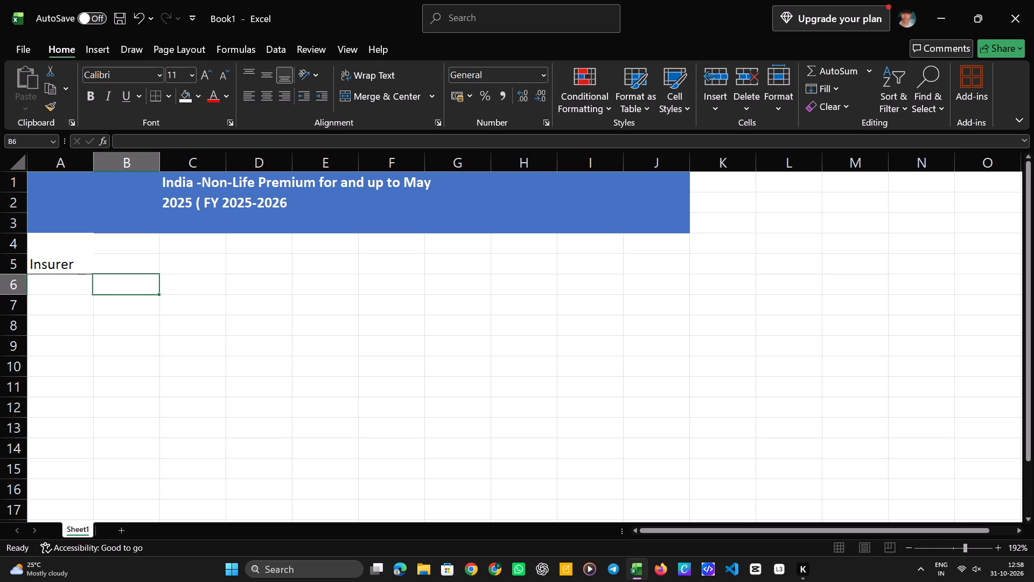
Draw thin solid border lines along the right edges of cells A4 and A5, and leave border drawing.
left_click(131, 258)
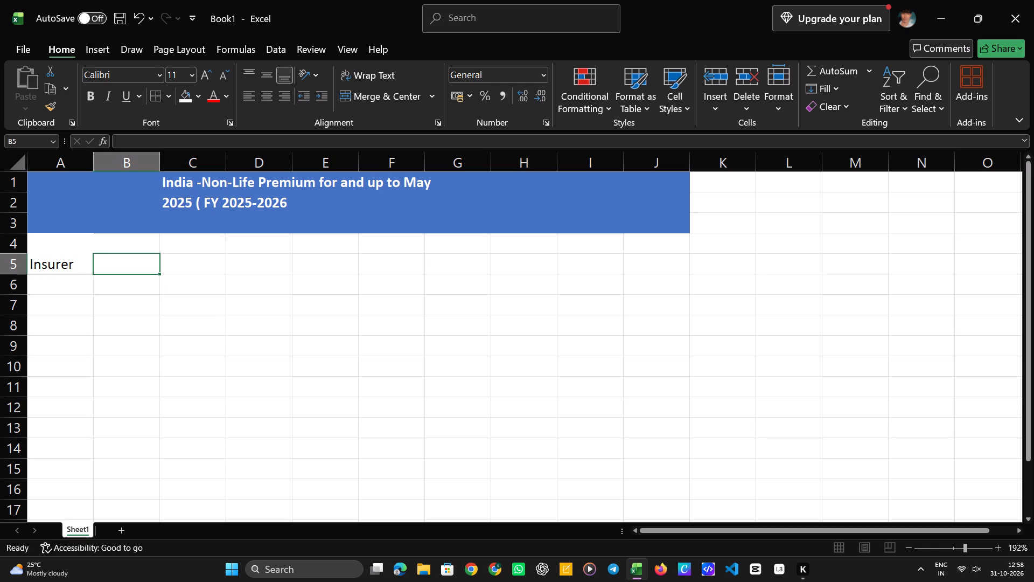
left_click(167, 95)
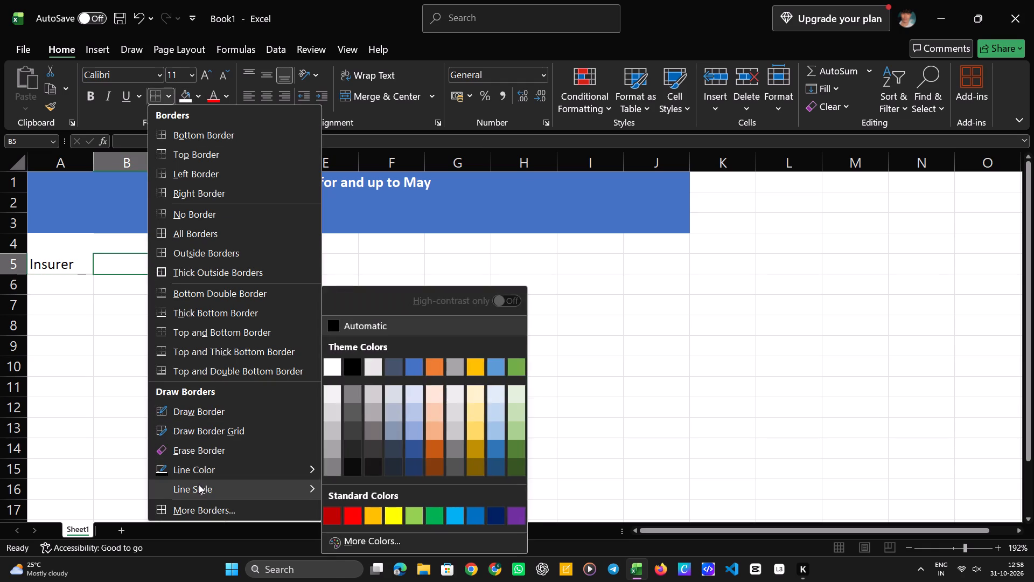
left_click(199, 488)
left_click(360, 374)
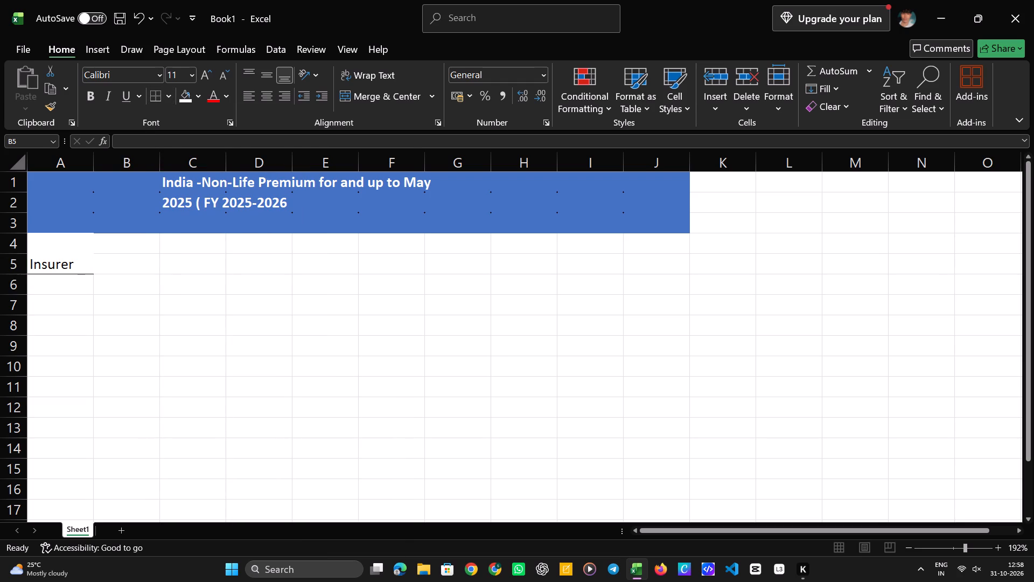
left_click(99, 241)
left_click(94, 260)
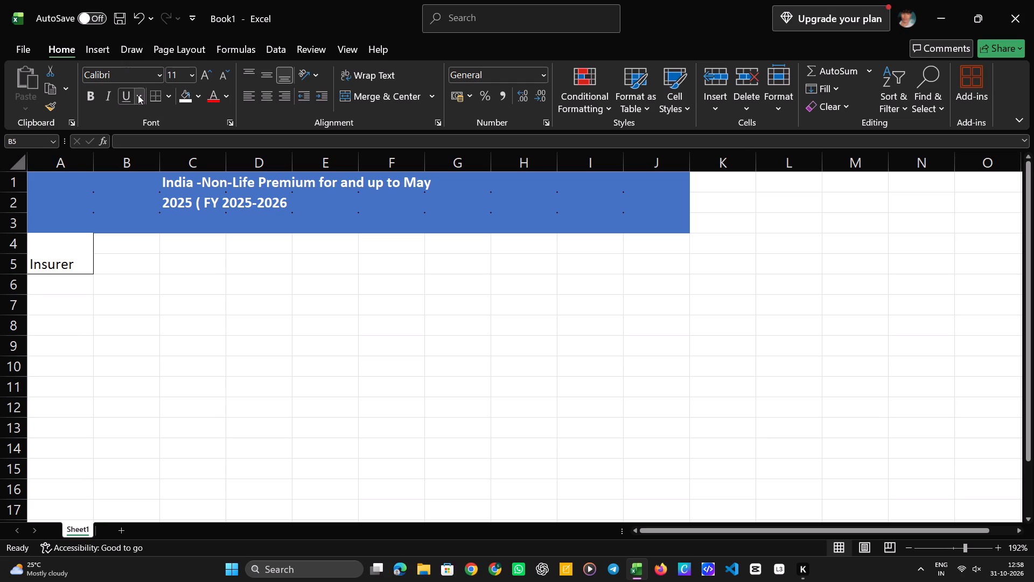
left_click(164, 140)
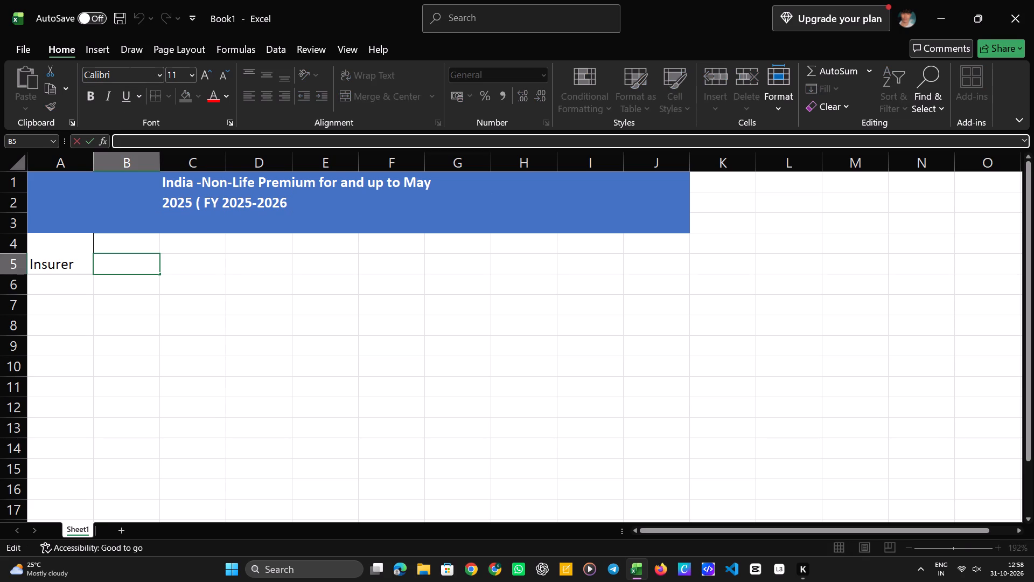
left_click(194, 263)
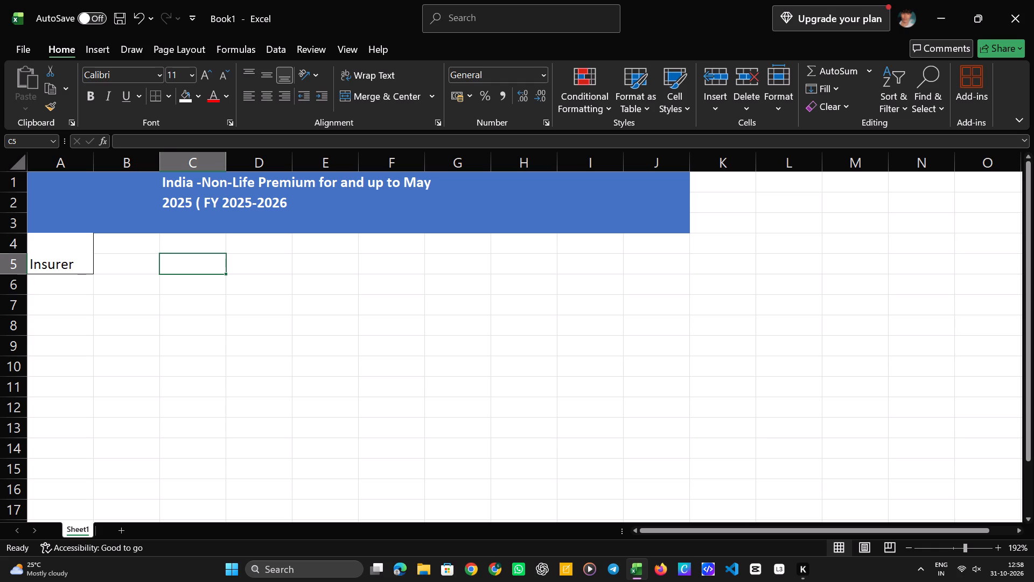
Widen column B slightly, to a width of about 9.4.
left_click(144, 159)
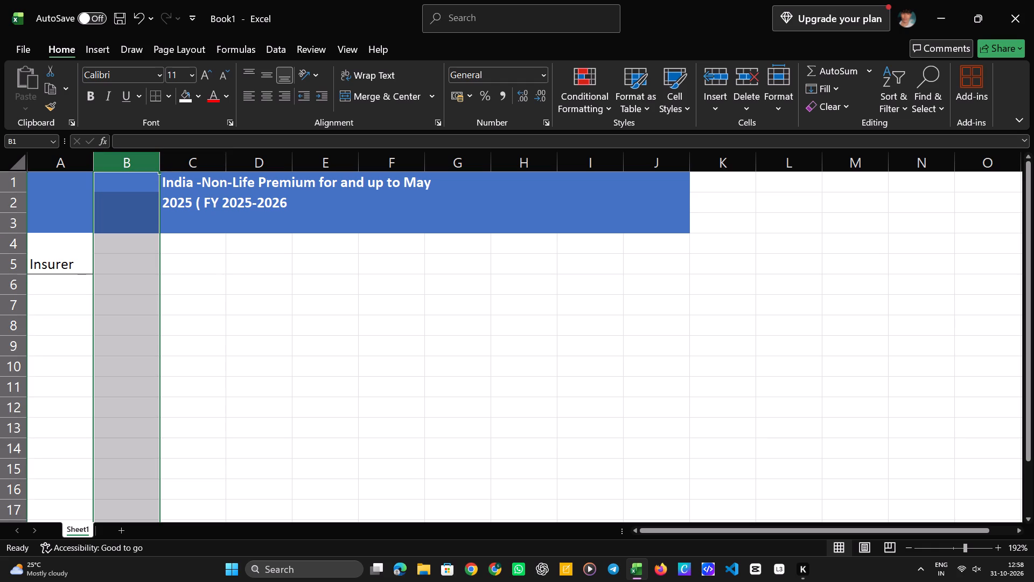
left_click_drag(159, 158, 168, 160)
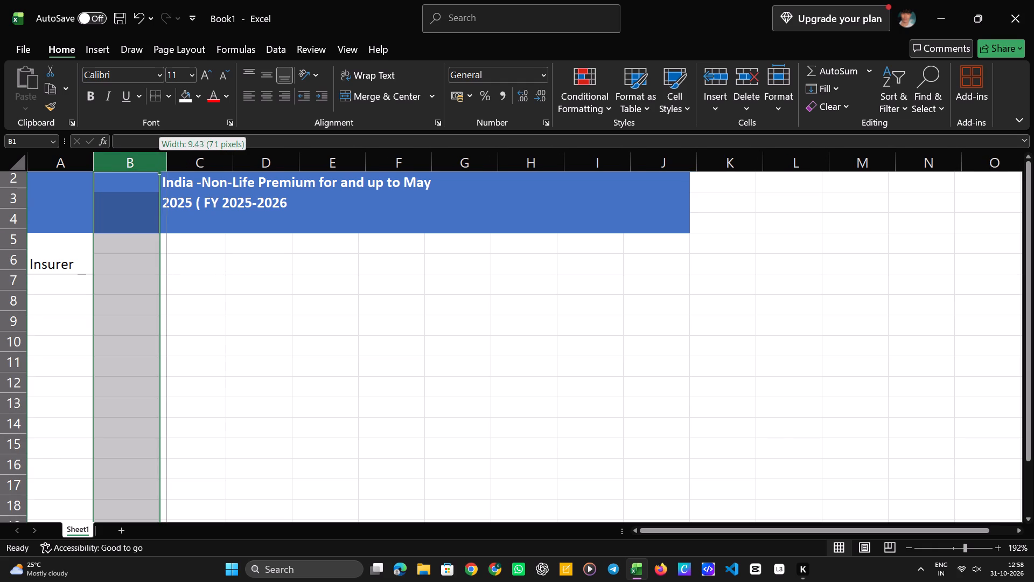
left_click_drag(168, 160, 165, 159)
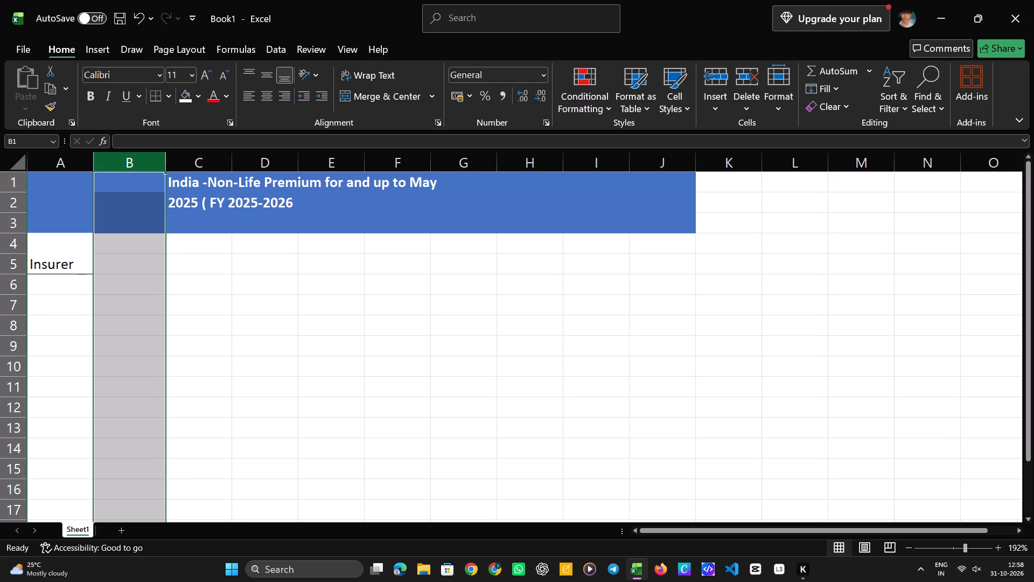
Widen column A to a width of about 12.7.
left_click_drag(95, 160, 96, 160)
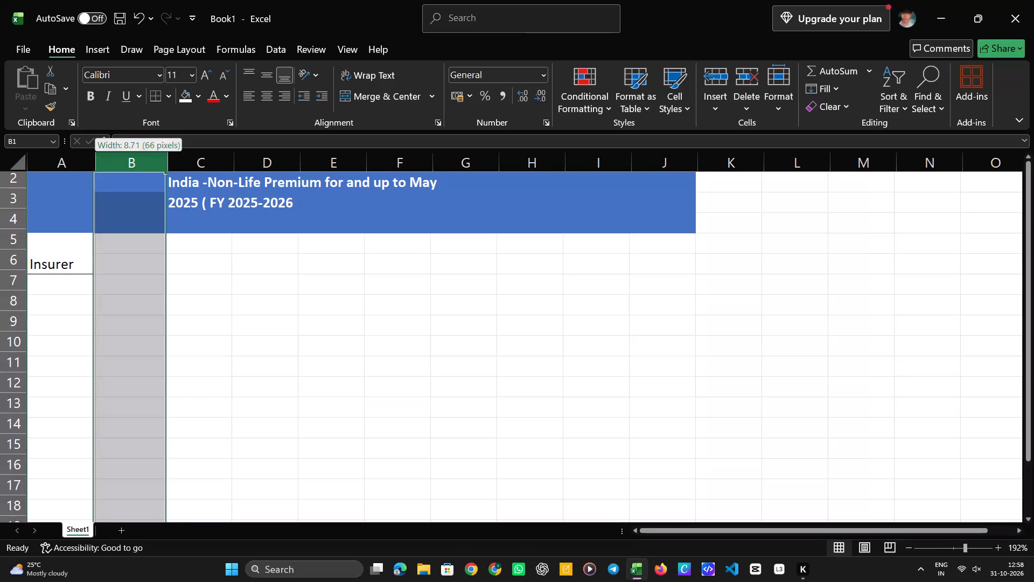
left_click_drag(96, 160, 126, 168)
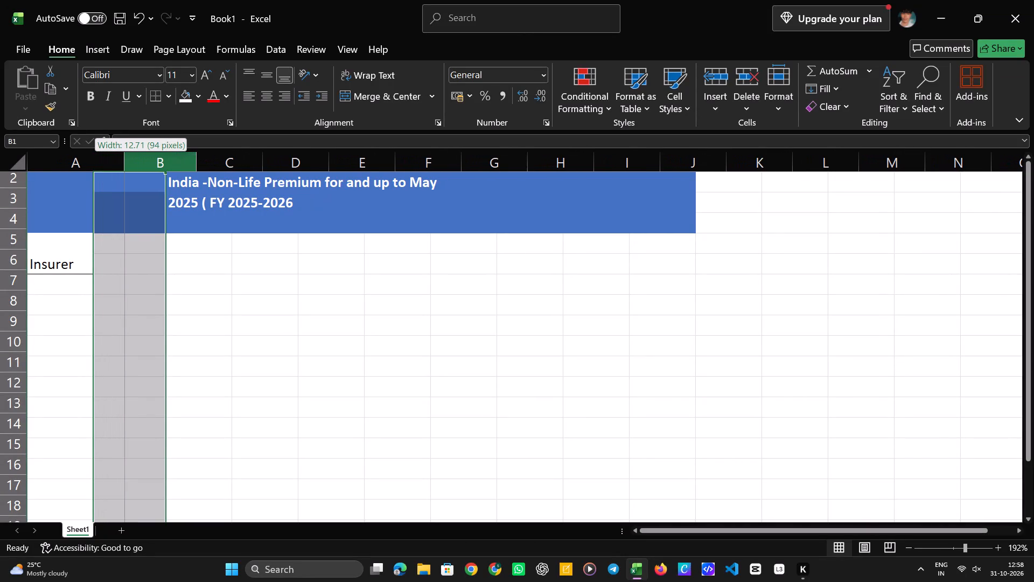
left_click_drag(126, 168, 127, 168)
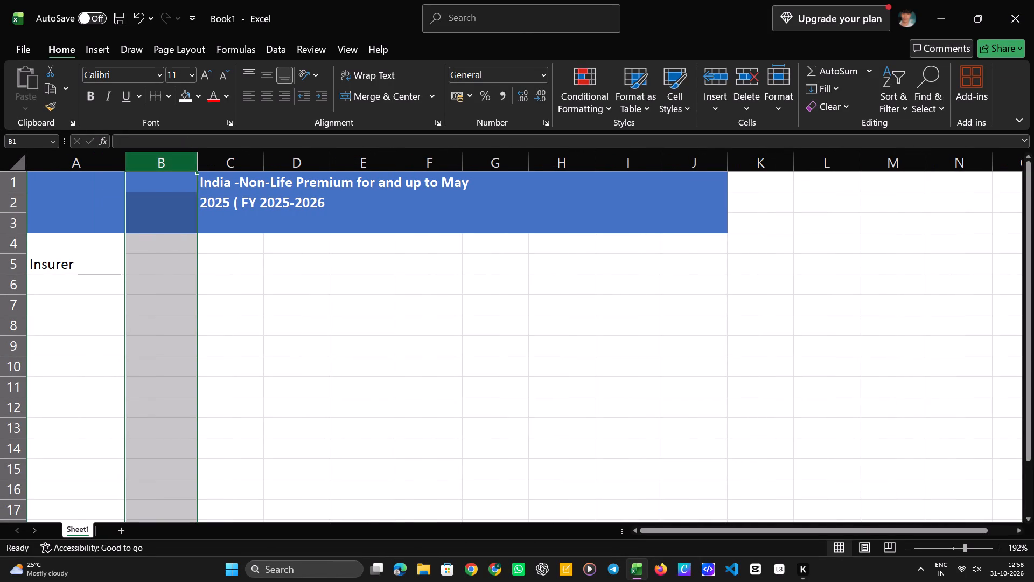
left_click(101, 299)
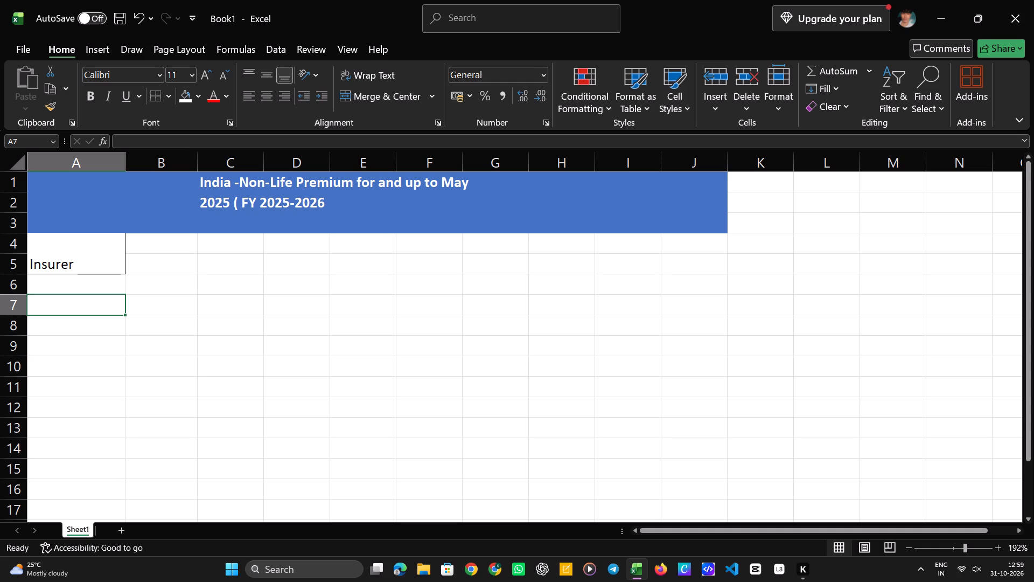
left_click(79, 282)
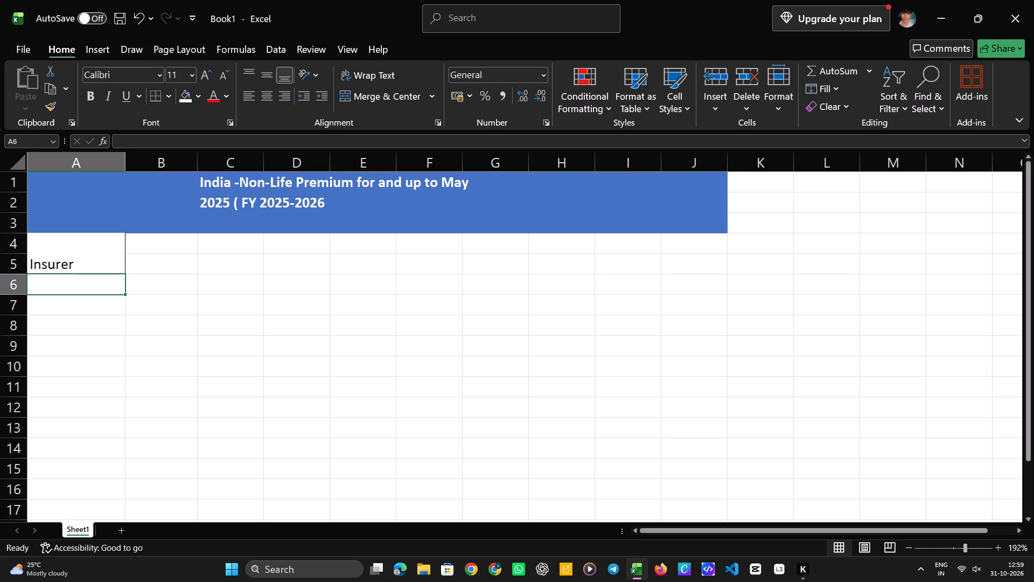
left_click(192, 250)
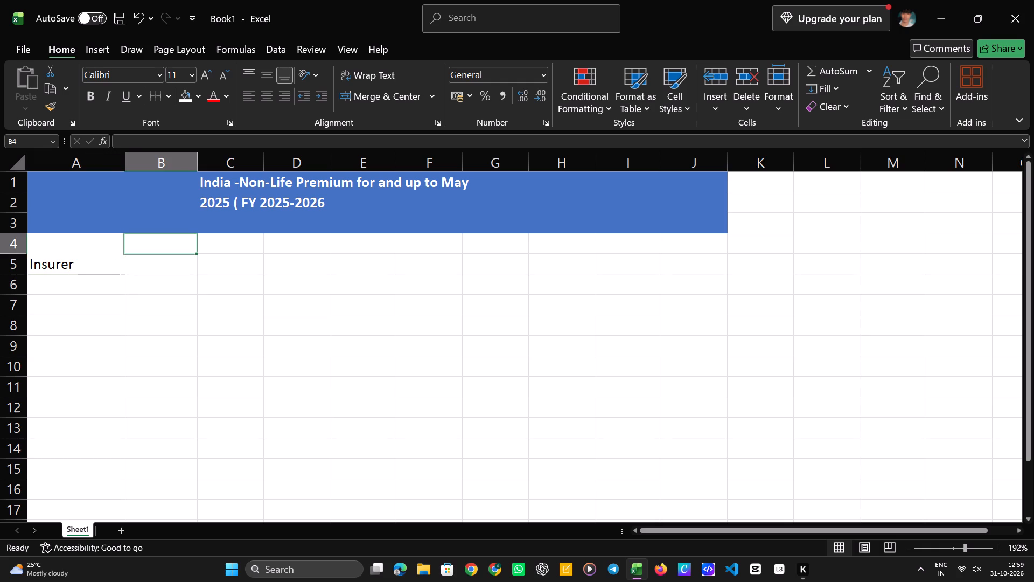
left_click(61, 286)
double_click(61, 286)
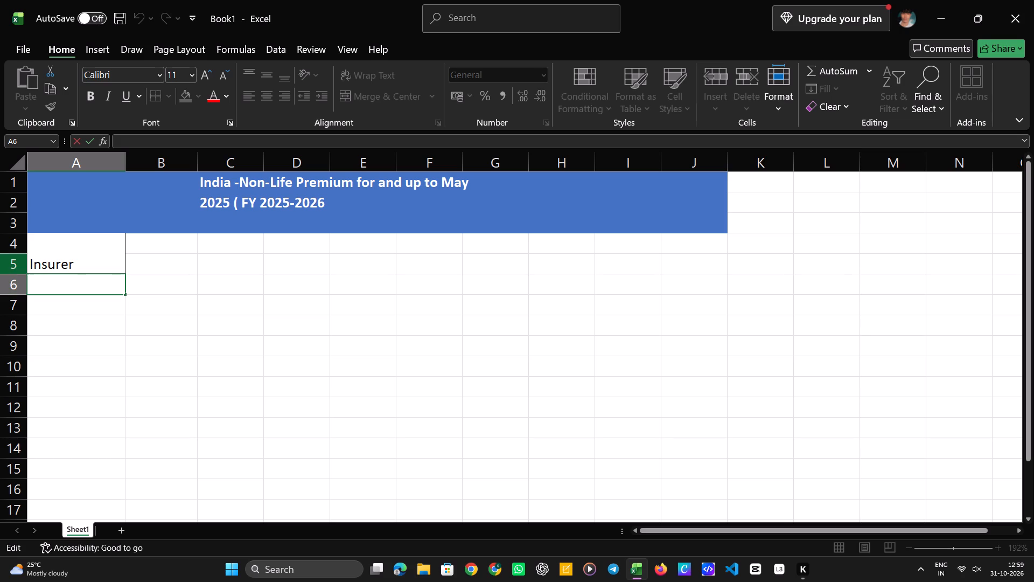
Insert eight leading spaces before "Insurer" in cell A5 so the heading sits roughly centred.
left_click(32, 262)
left_click(32, 262)
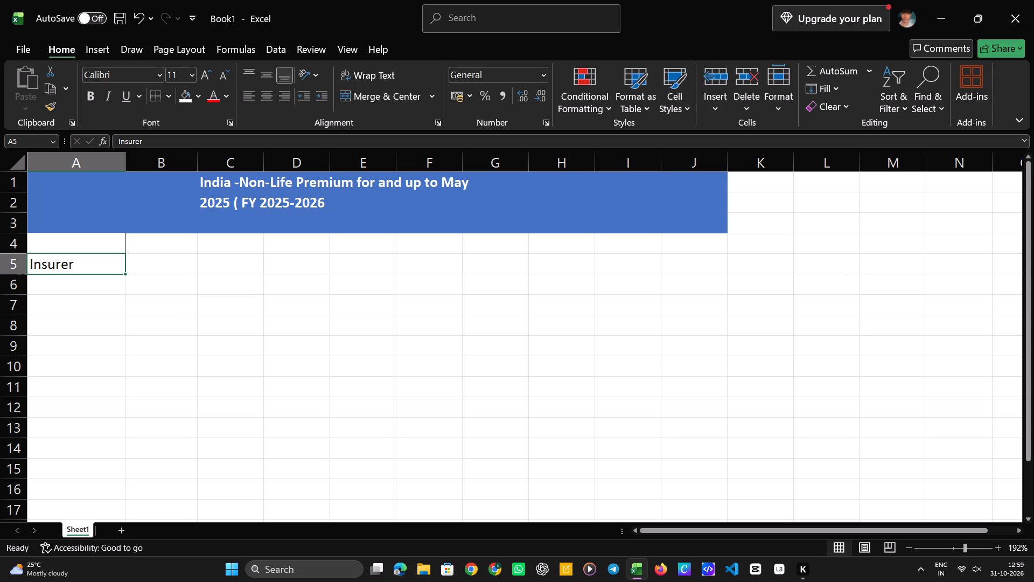
left_click(32, 262)
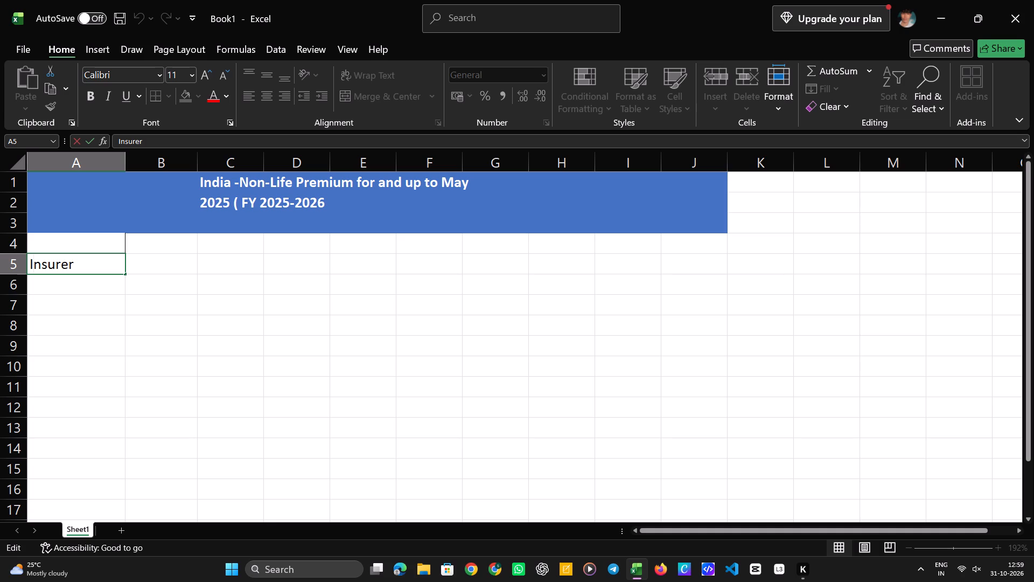
key("Left")
key("space")
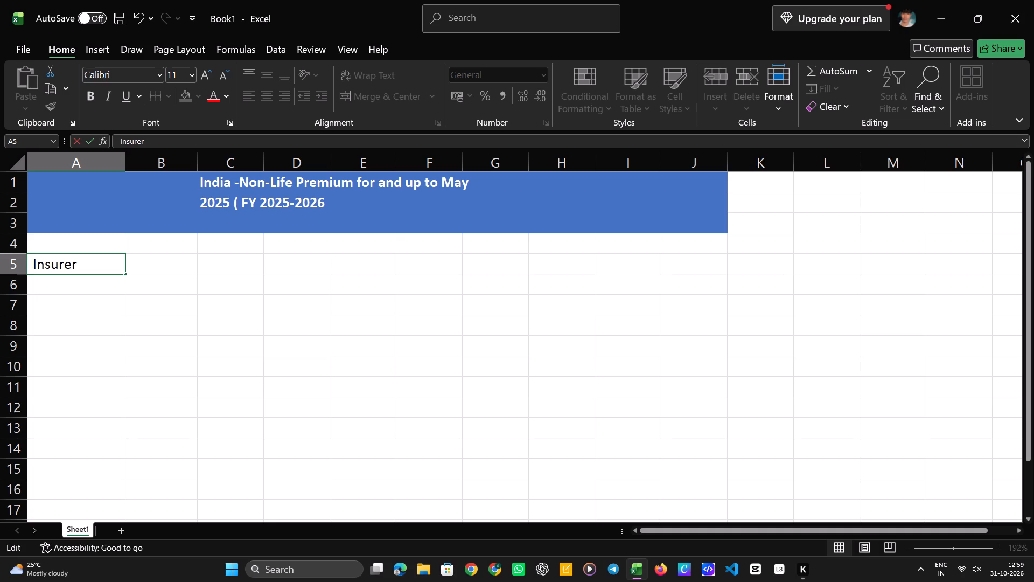
key("space")
key("space")
key("space")
key("space")
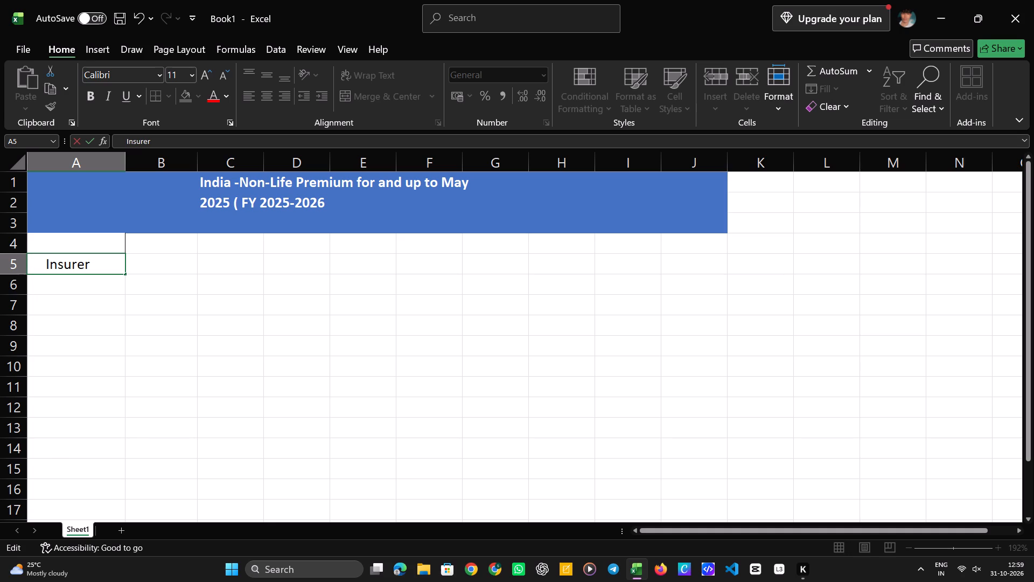
key("space")
key("space")
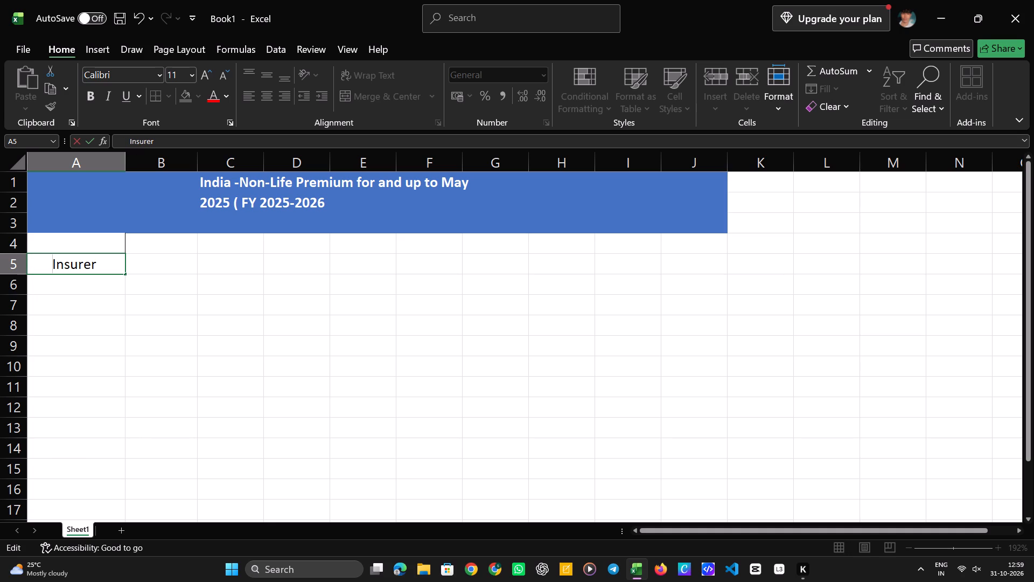
key("space")
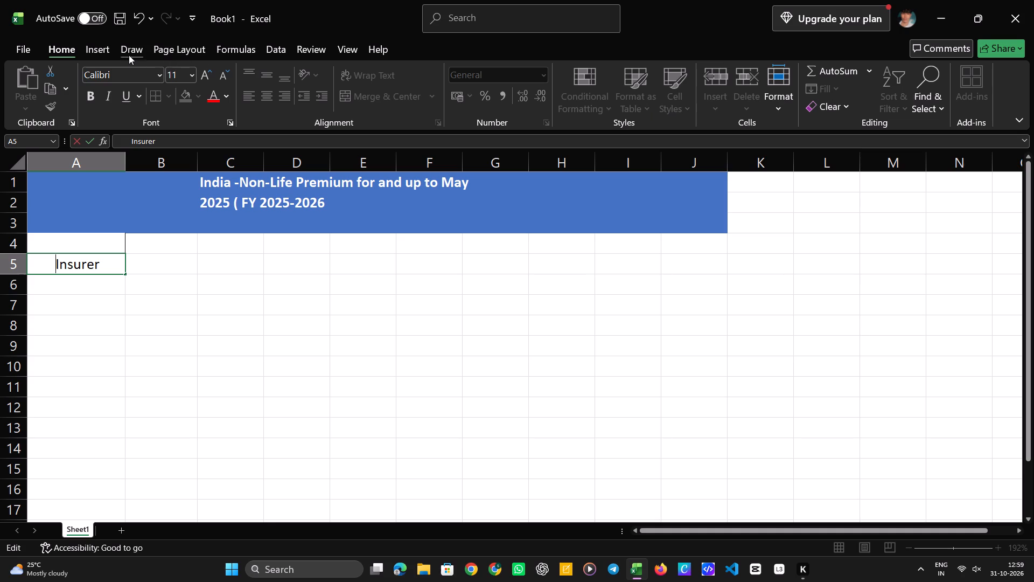
Commit the Insurer entry and draw a thin solid border line along the top edge of cell A4.
left_click(98, 48)
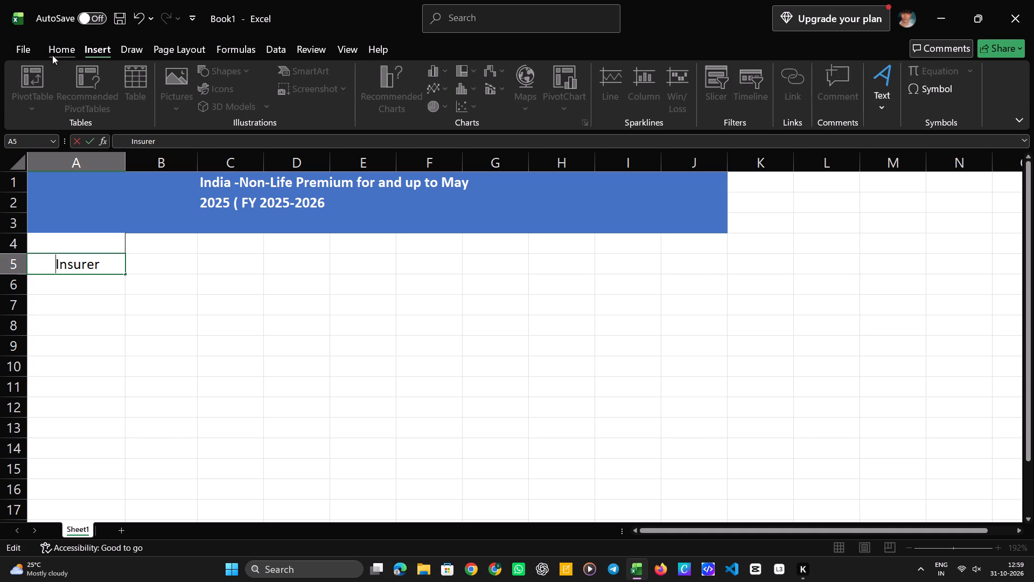
left_click(71, 45)
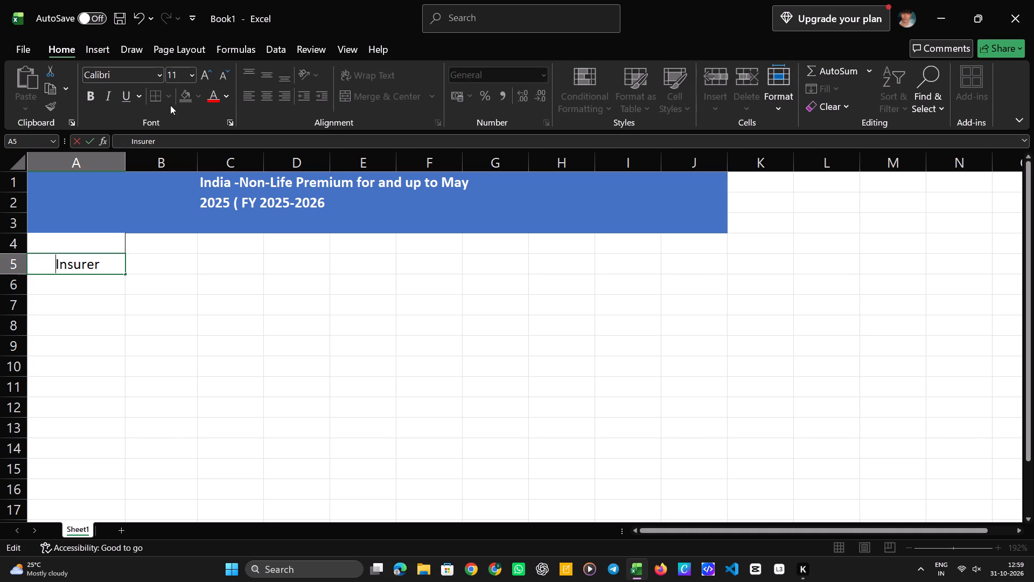
left_click(166, 94)
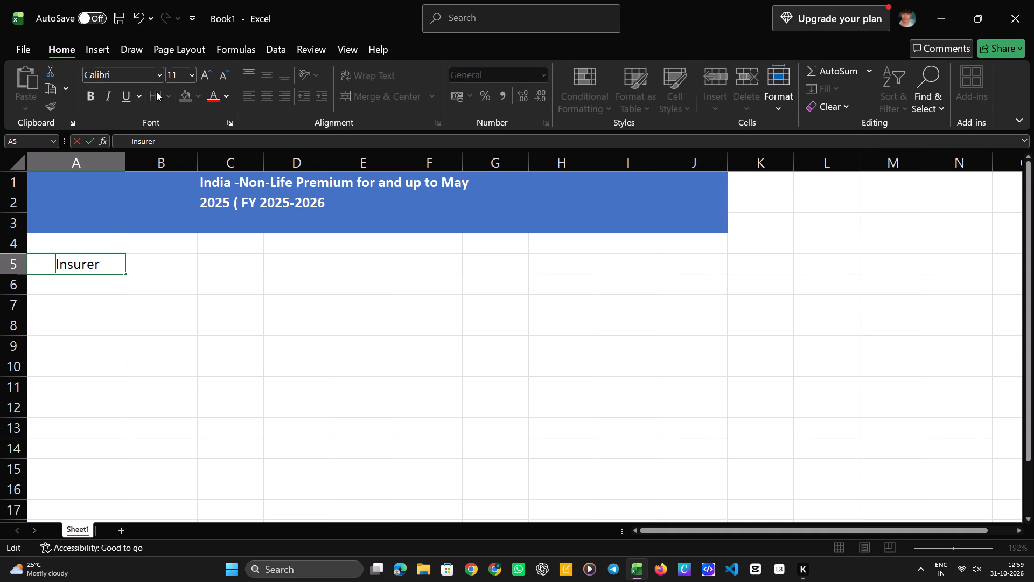
left_click(156, 92)
left_click(138, 264)
left_click(166, 95)
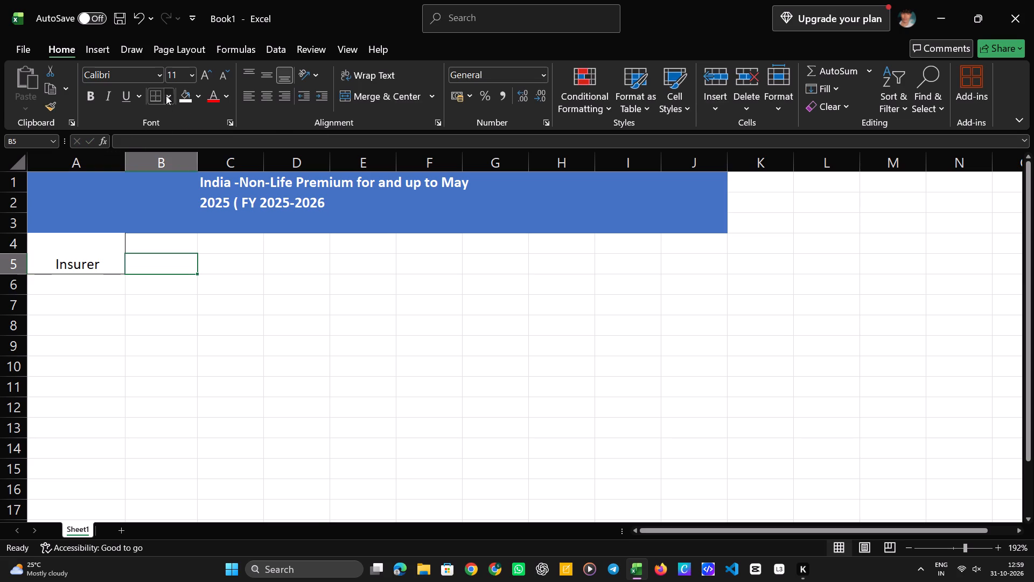
left_click(210, 483)
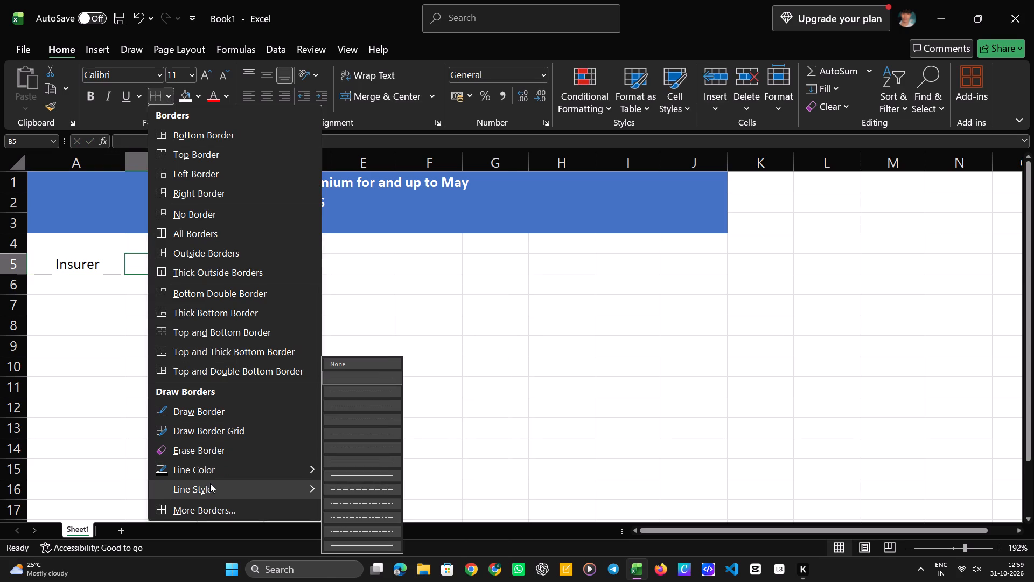
left_click(354, 376)
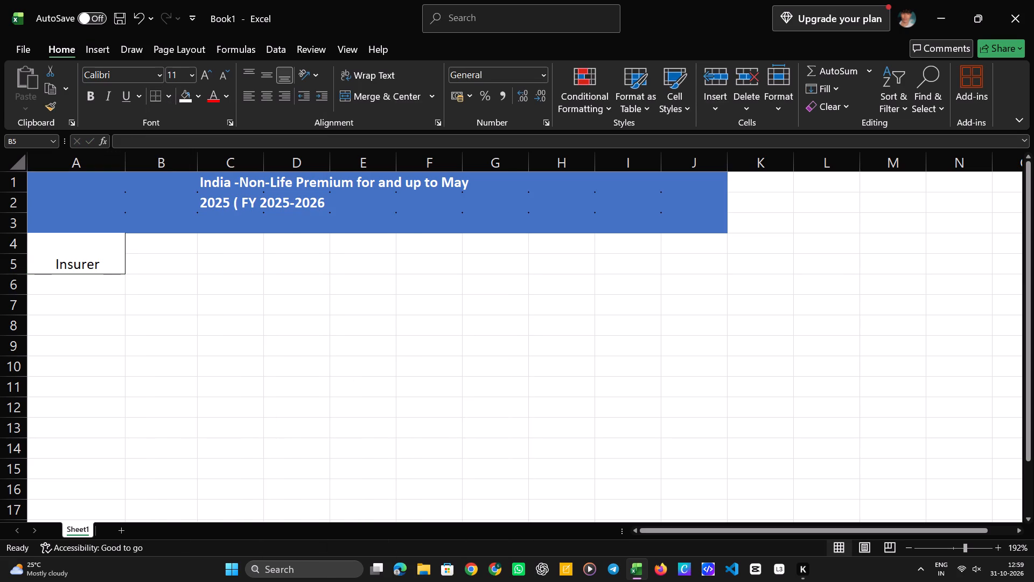
left_click(48, 234)
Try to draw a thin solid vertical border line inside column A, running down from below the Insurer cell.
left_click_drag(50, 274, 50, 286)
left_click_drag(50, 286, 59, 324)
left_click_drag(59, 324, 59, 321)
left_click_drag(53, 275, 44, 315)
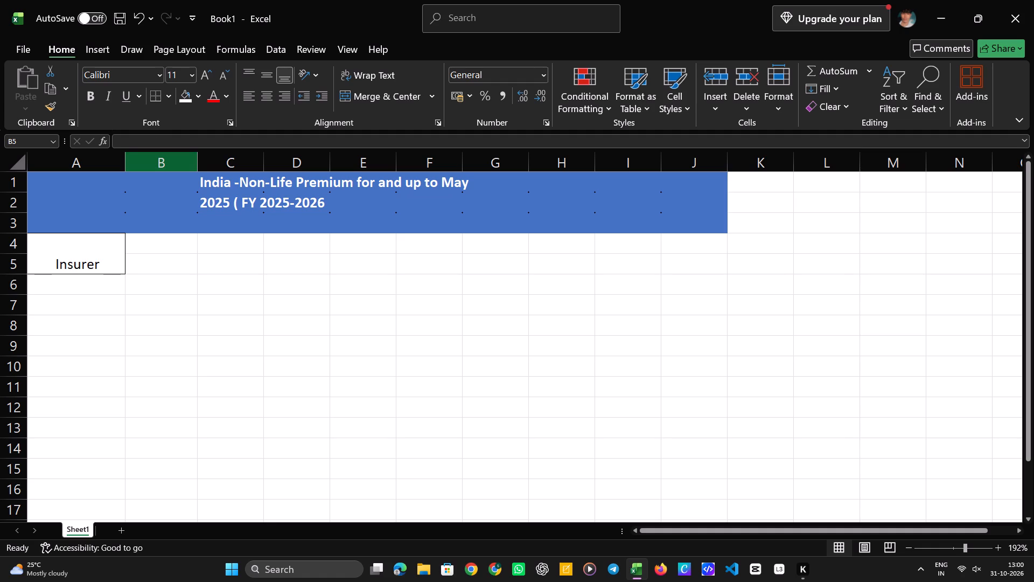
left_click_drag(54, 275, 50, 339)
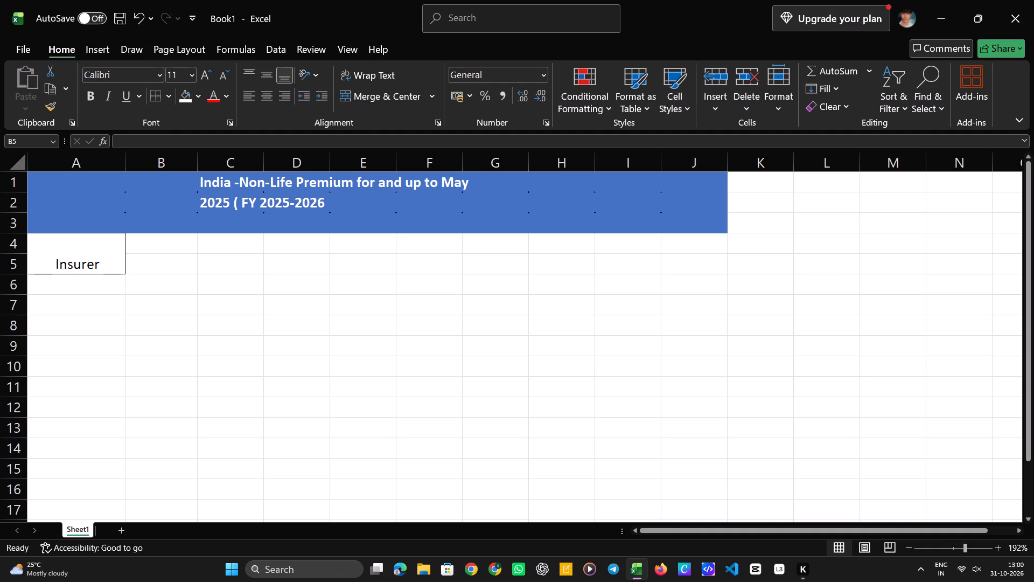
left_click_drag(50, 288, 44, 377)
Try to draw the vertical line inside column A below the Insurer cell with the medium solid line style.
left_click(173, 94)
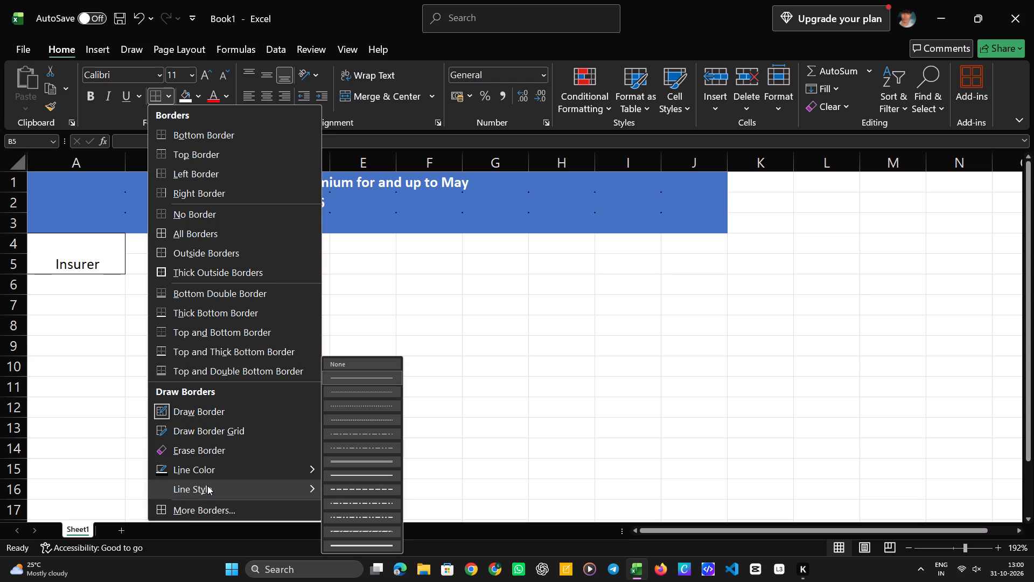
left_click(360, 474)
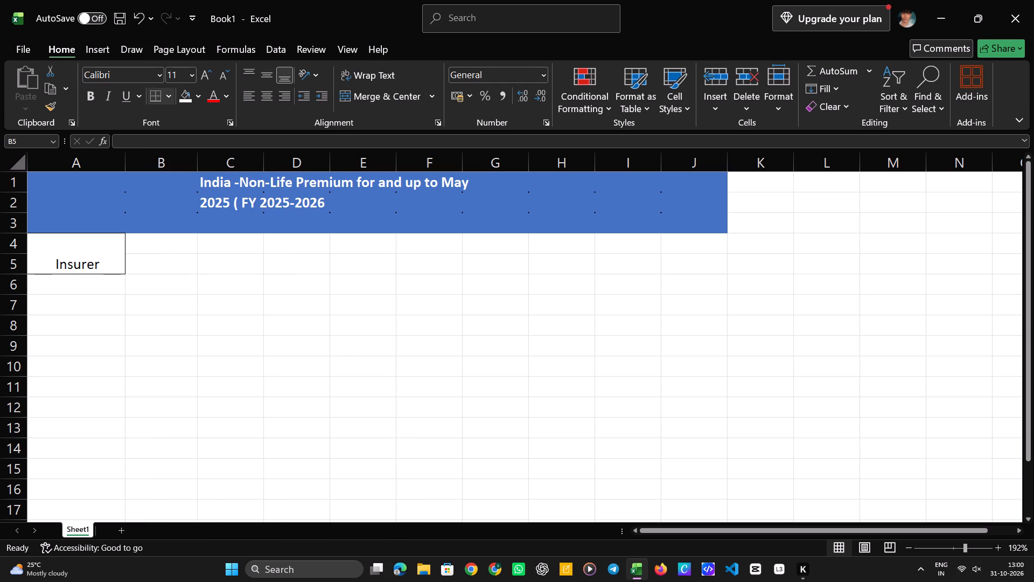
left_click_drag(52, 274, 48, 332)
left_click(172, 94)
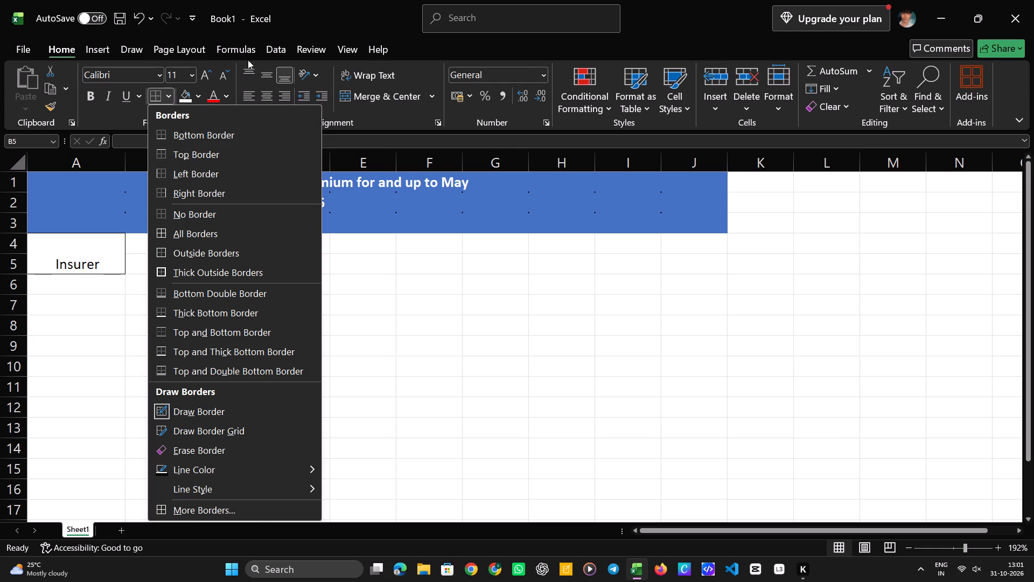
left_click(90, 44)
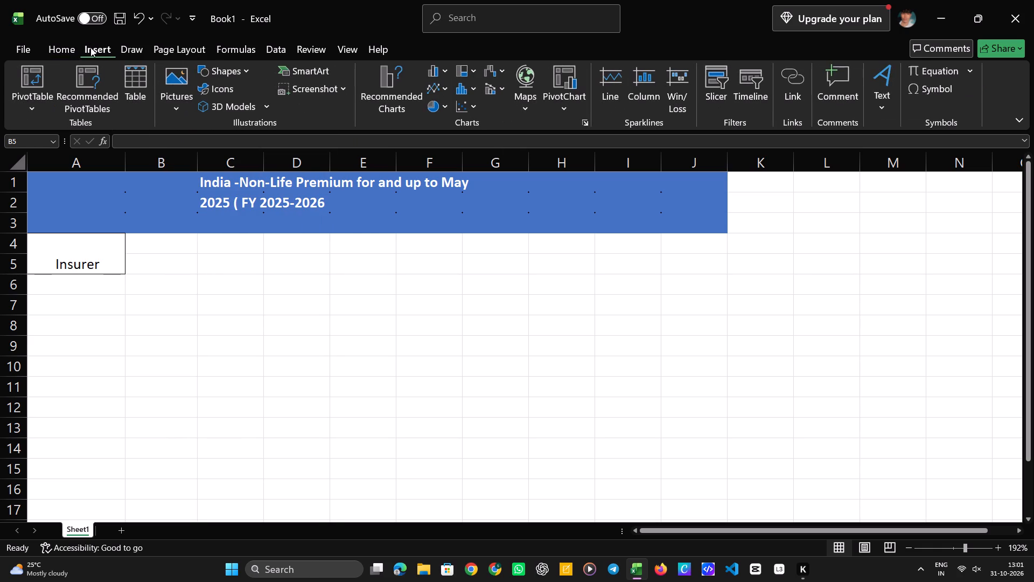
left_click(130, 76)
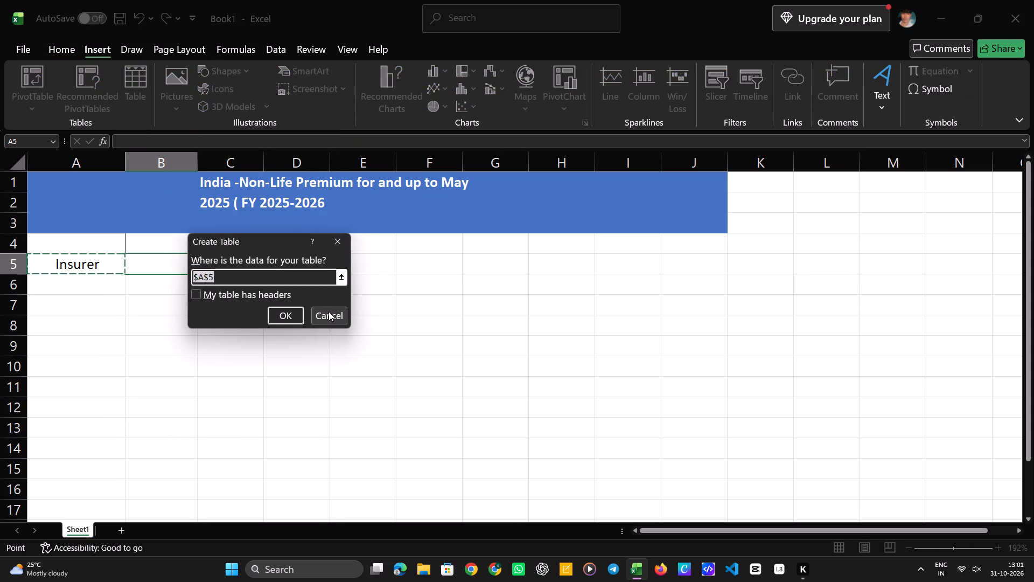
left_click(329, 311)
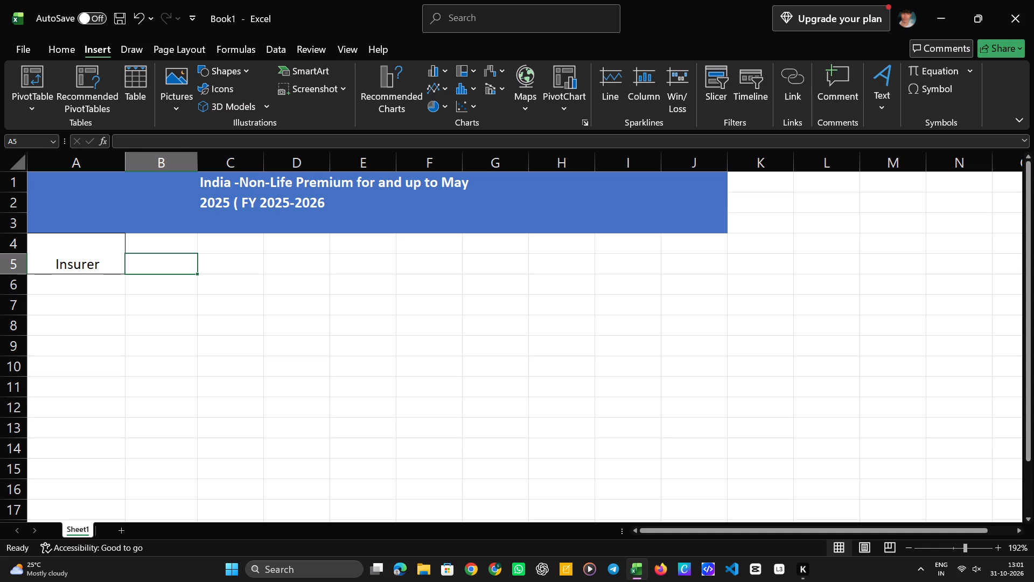
Enter "New India" as the first insurer in cell A6, directly below the Insurer heading.
left_click(75, 285)
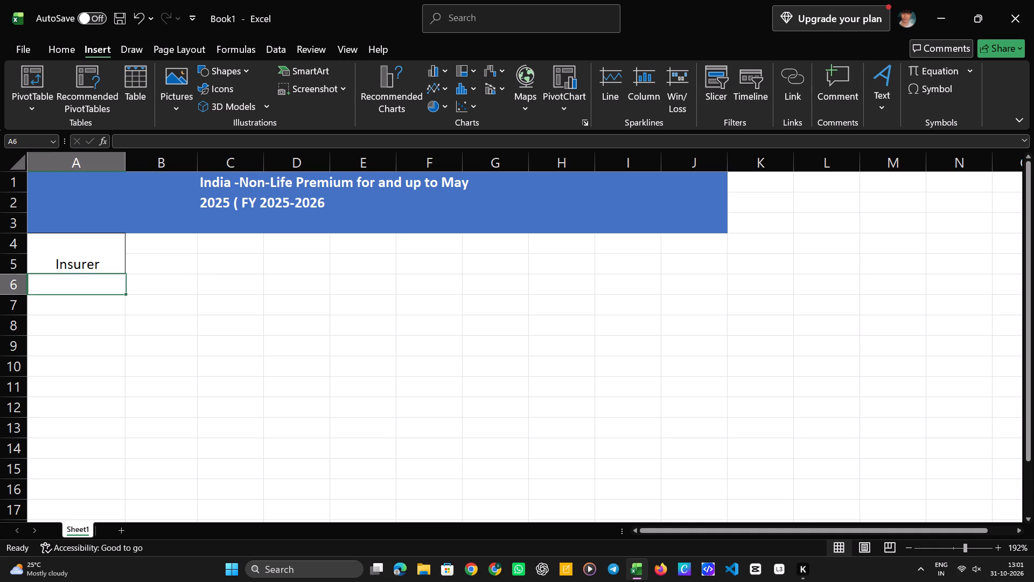
key("n")
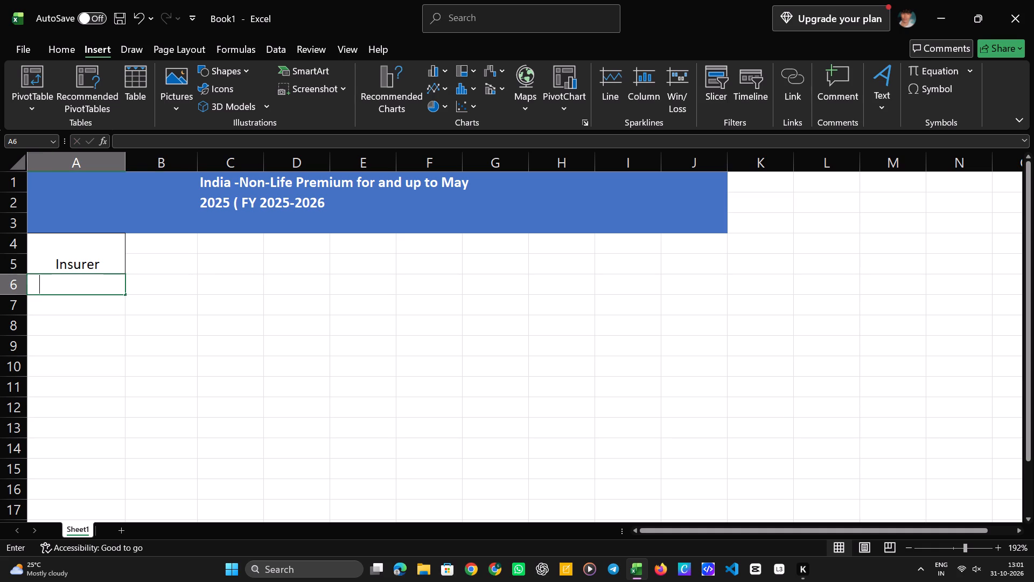
key("e")
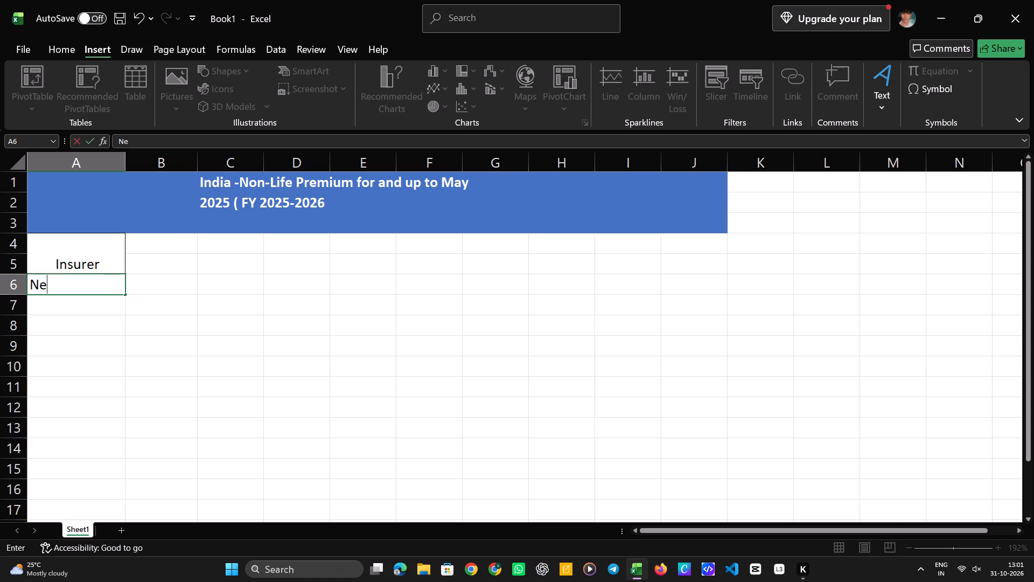
type("w")
key("space")
key("i")
key("n")
type("di")
key("a")
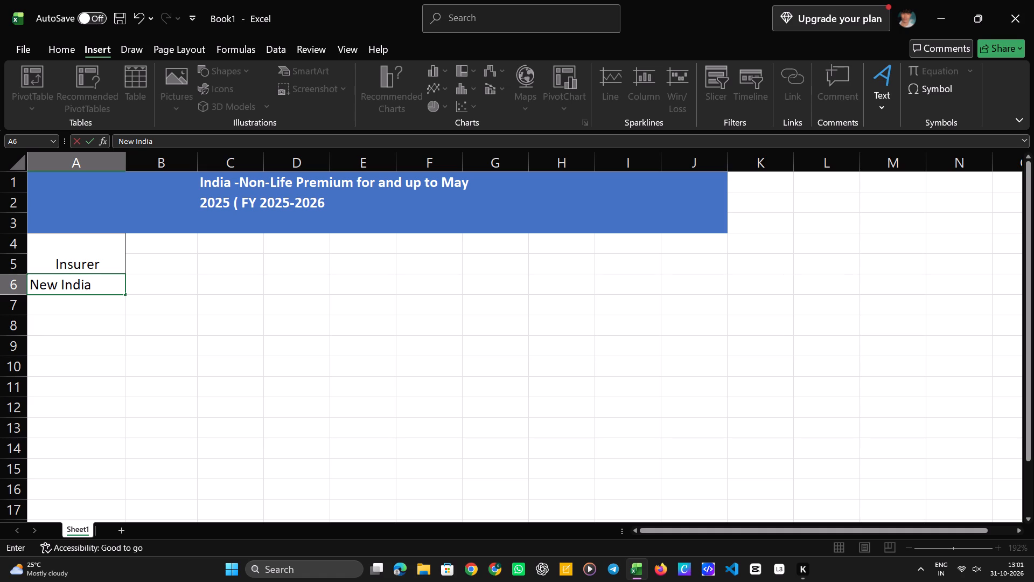
left_click(90, 304)
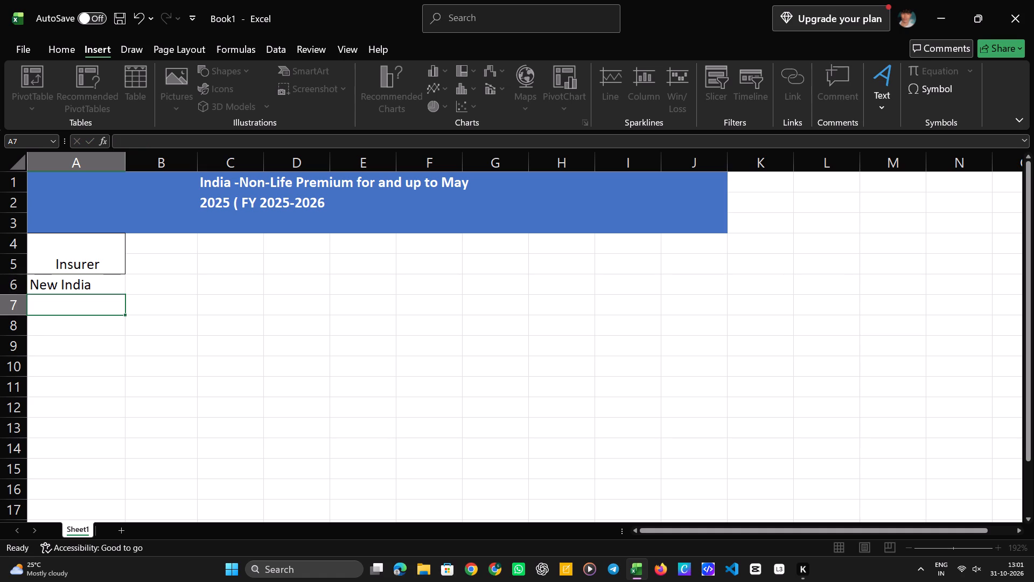
Enter "Oriental" as the second insurer in cell A7.
left_click(81, 328)
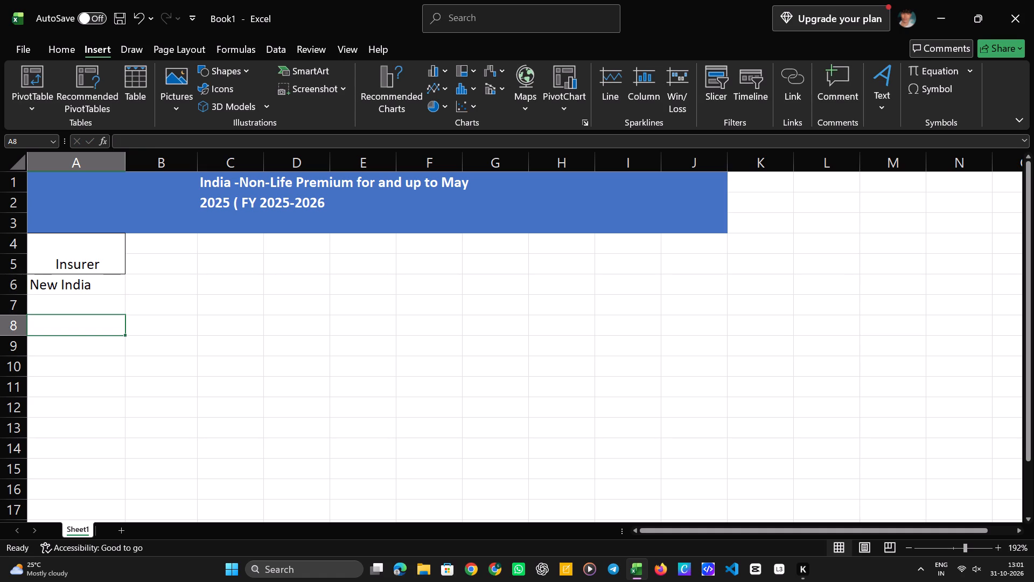
left_click(100, 283)
left_click(87, 309)
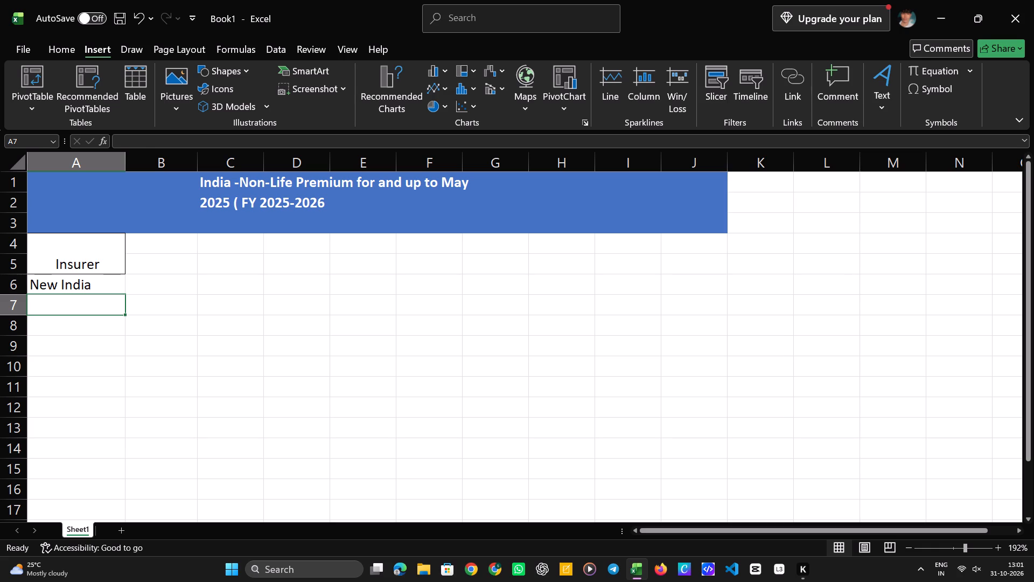
key("o")
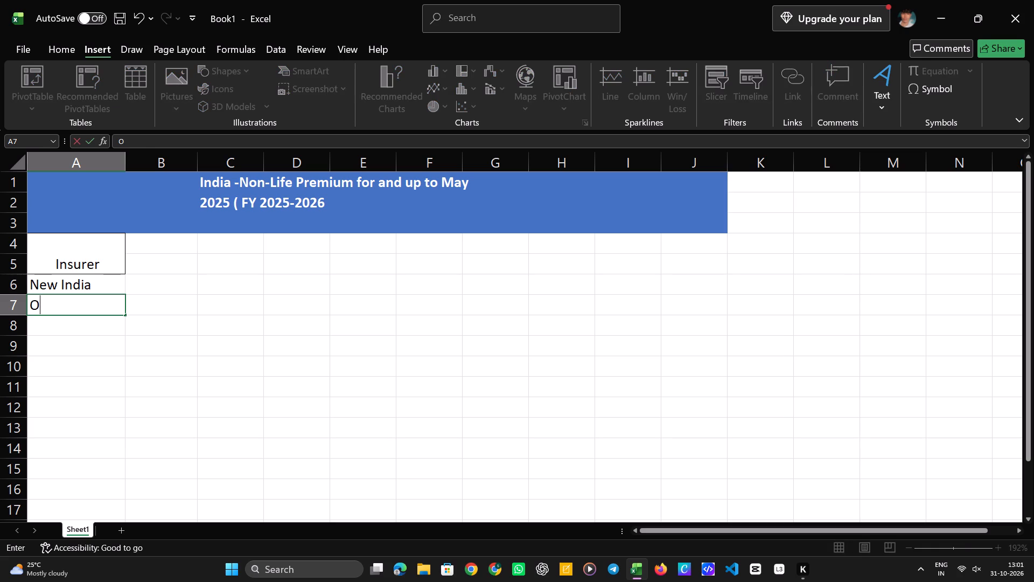
key("r")
key("i")
key("e")
key("n")
type("ta")
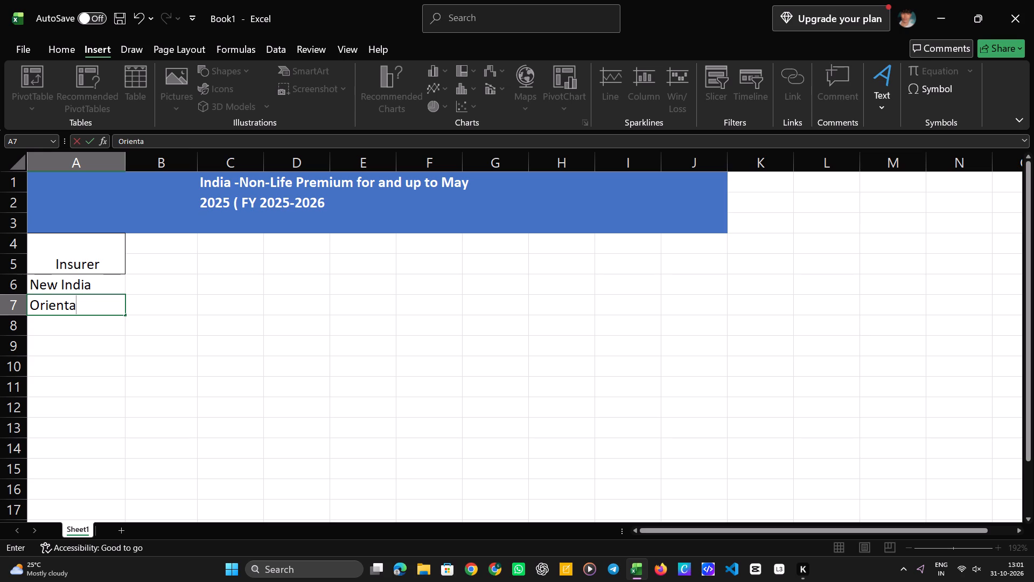
key("l")
key("Return")
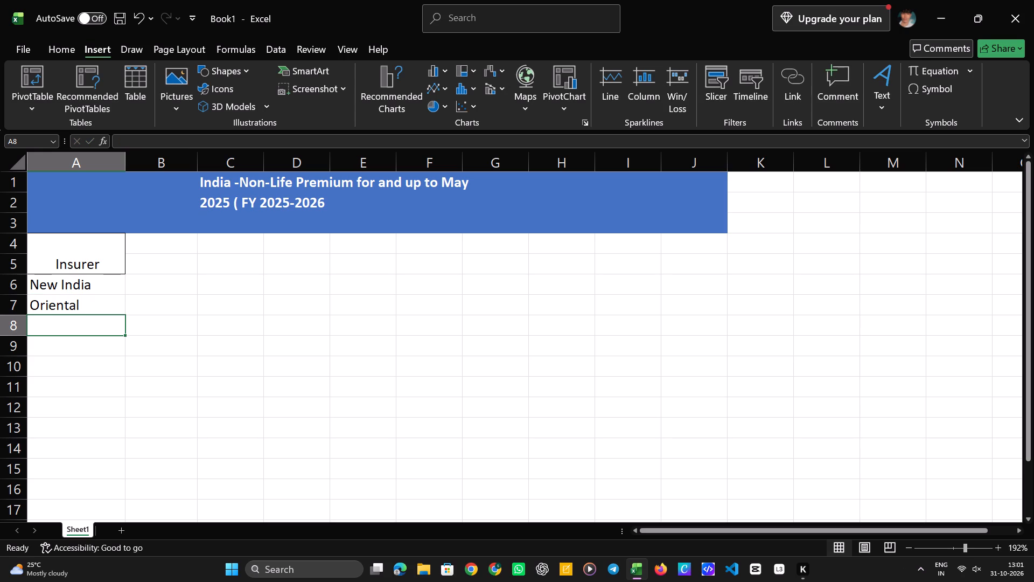
Enter "United" as the third insurer in cell A8.
key("u")
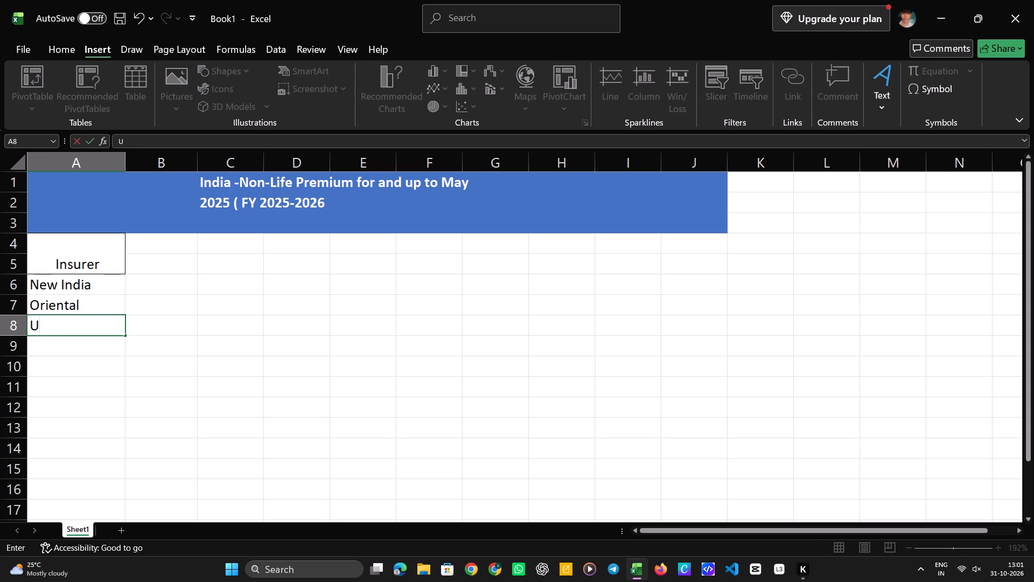
key("n")
key("i")
key("t")
type("ed")
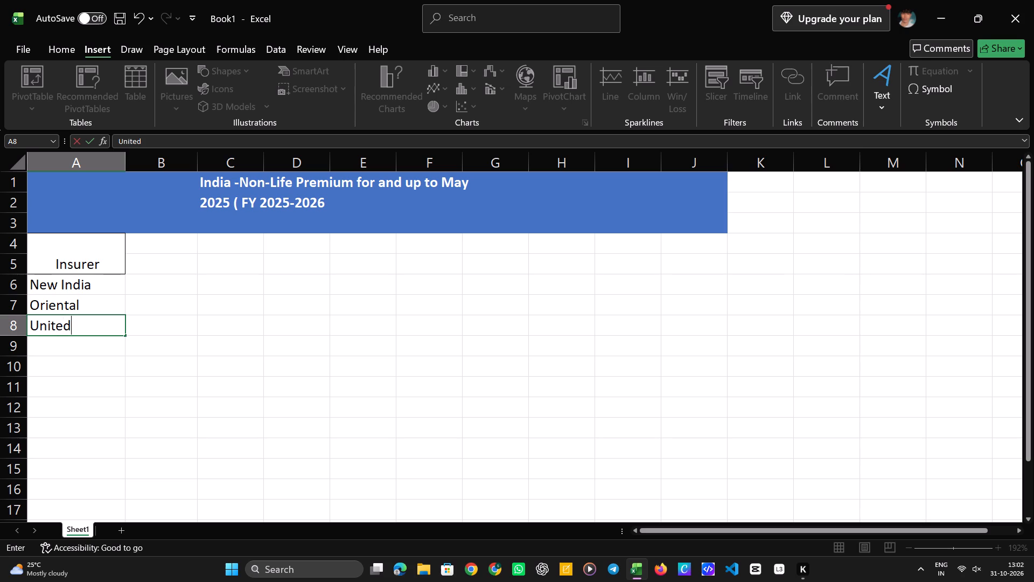
left_click(97, 354)
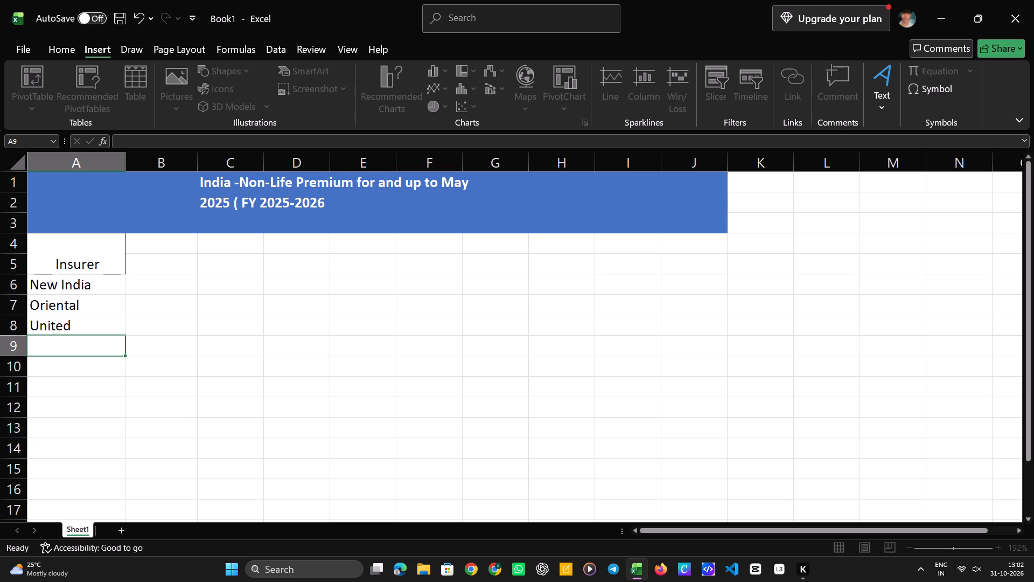
Enter "National" as the fourth insurer in cell A9.
key("n")
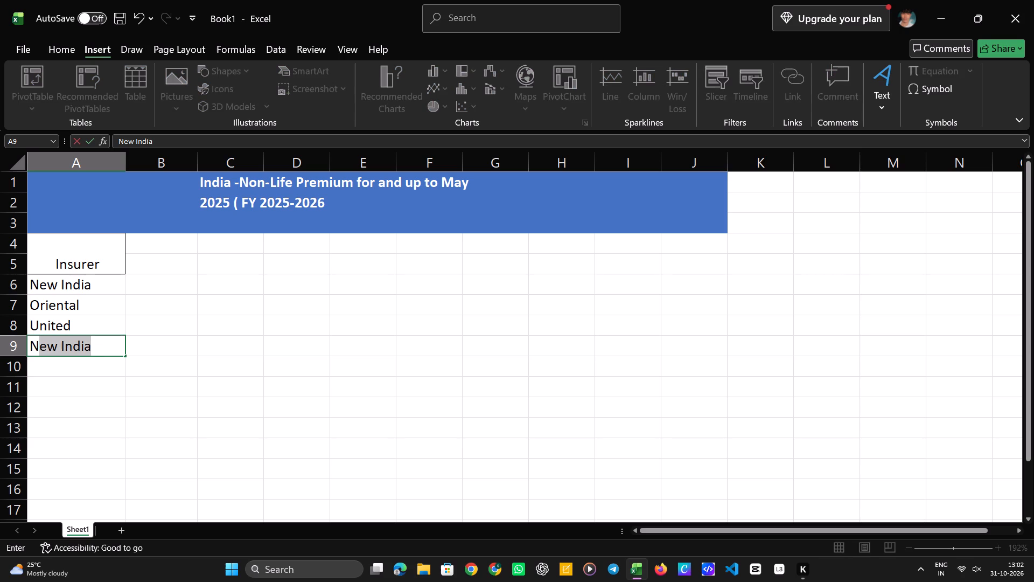
key("a")
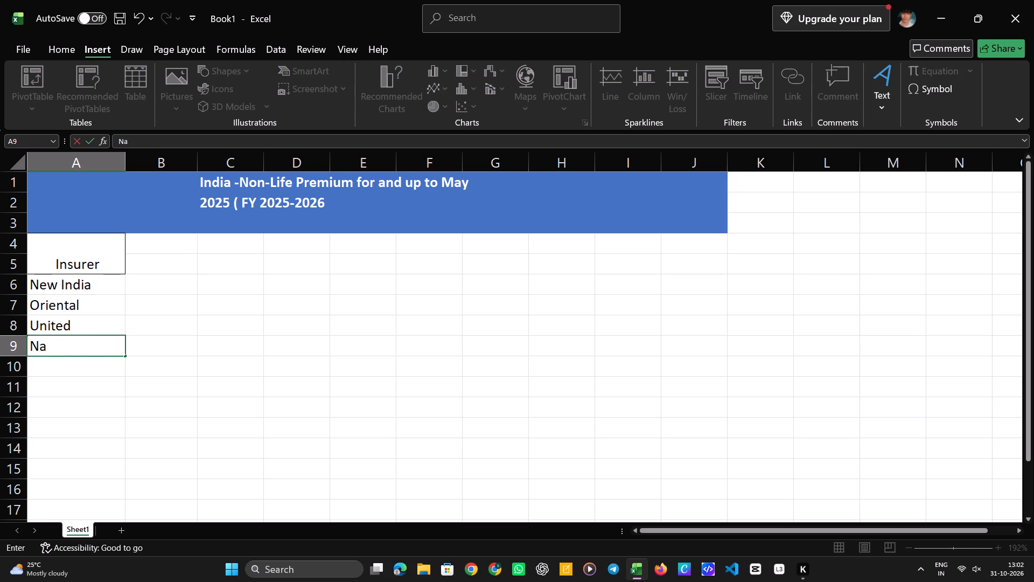
key("t")
key("i")
key("o")
type("na")
key("l")
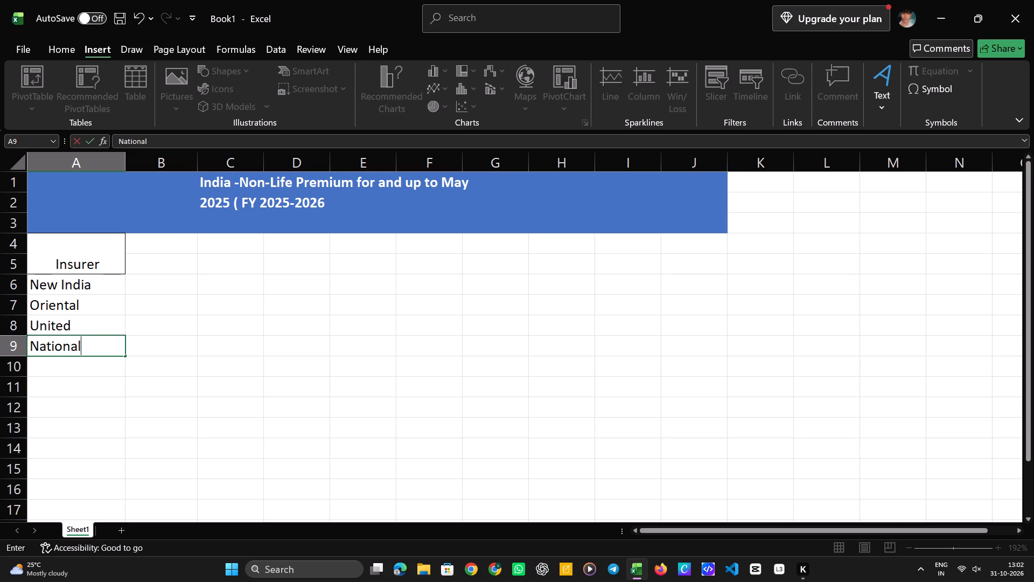
left_click(84, 366)
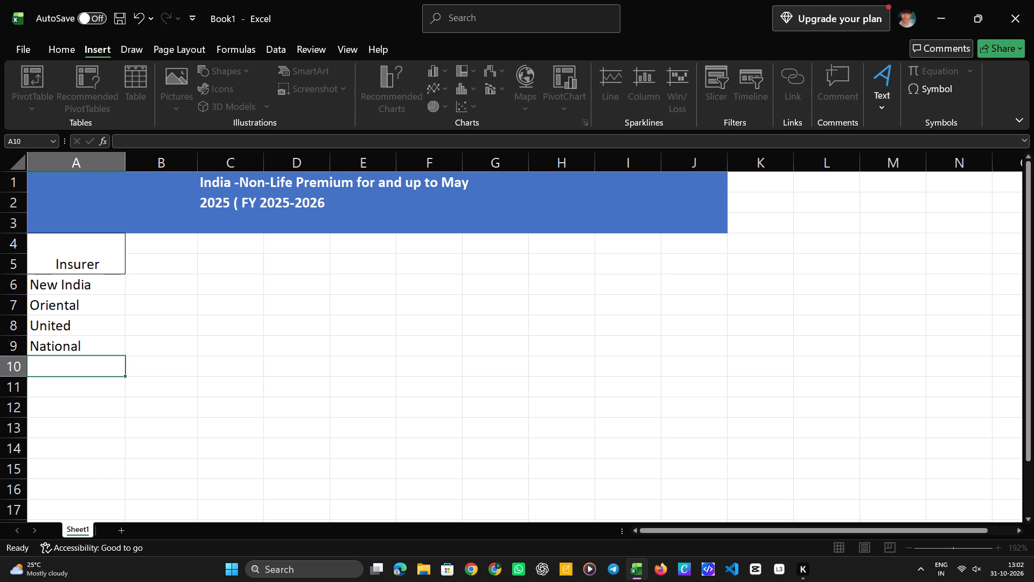
Enter "ECGC" as the fifth insurer in cell A10.
key("e")
key("c")
key("g")
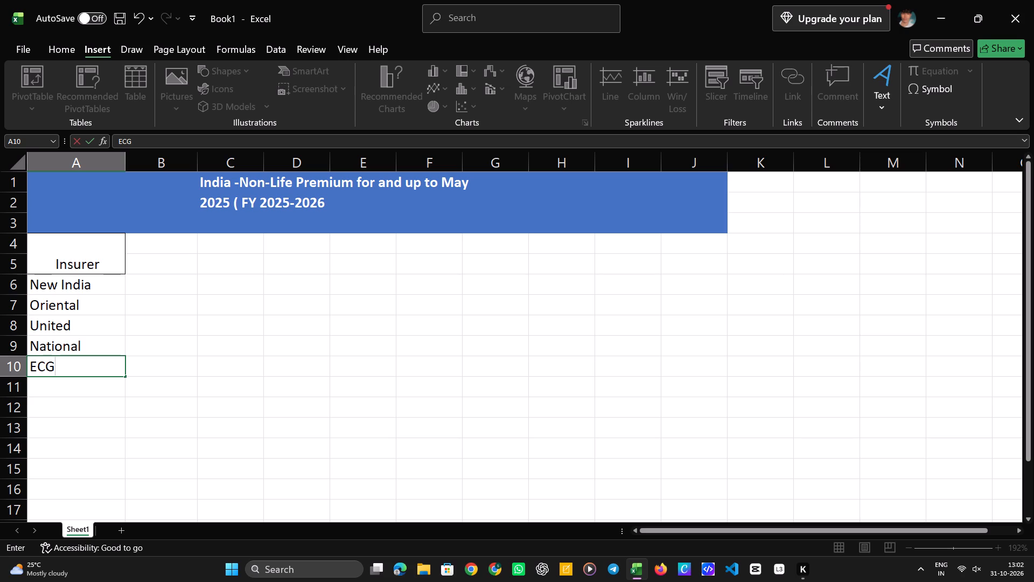
key("c")
key("Return")
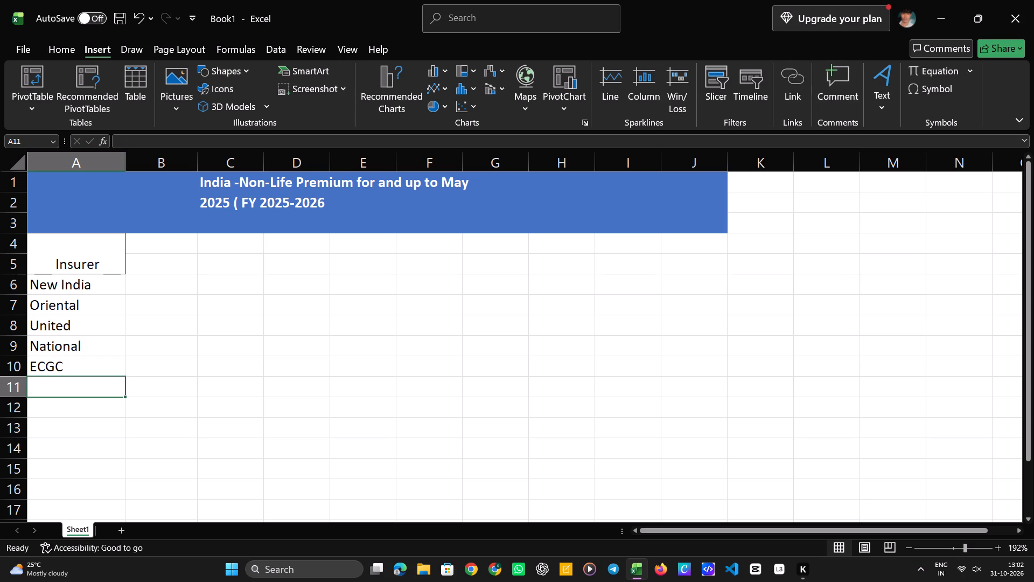
Enter "AIC" as the sixth insurer in cell A11.
key("a")
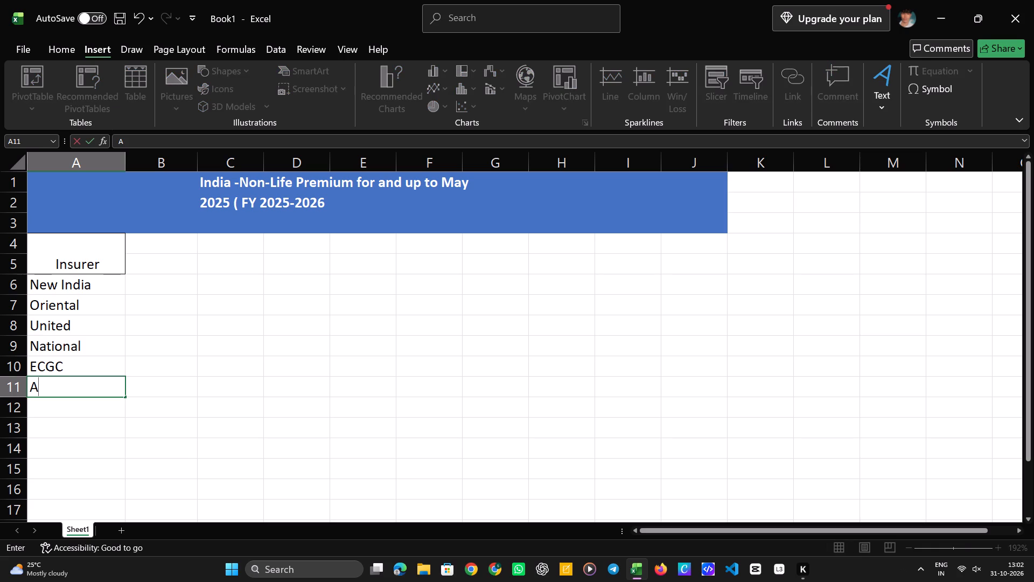
key("i")
key("c")
key("Return")
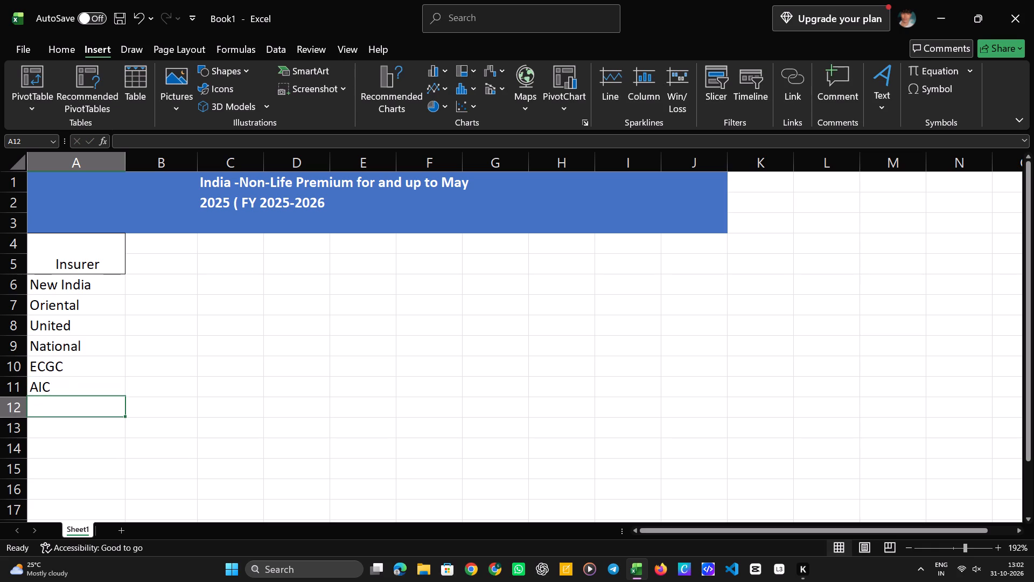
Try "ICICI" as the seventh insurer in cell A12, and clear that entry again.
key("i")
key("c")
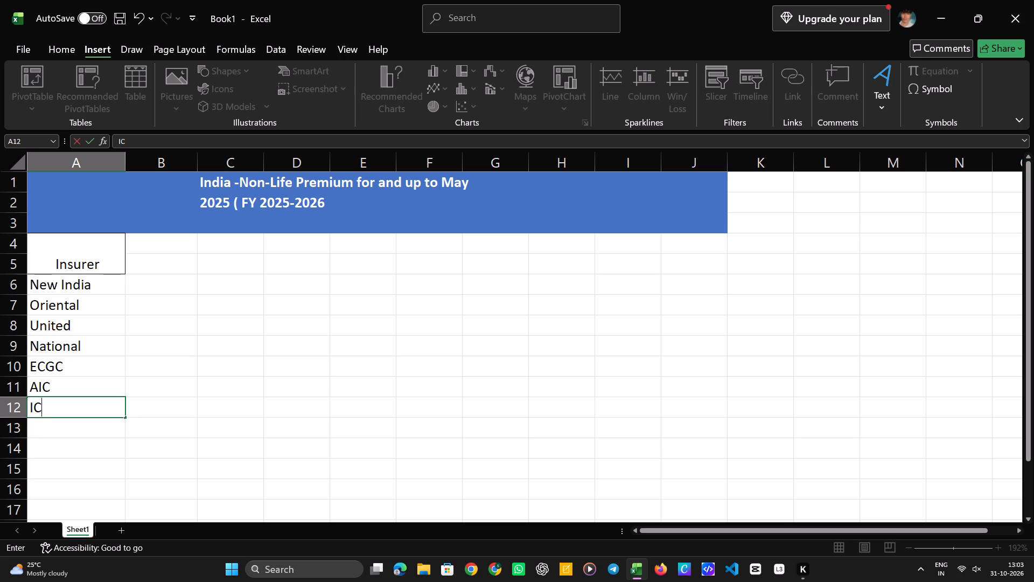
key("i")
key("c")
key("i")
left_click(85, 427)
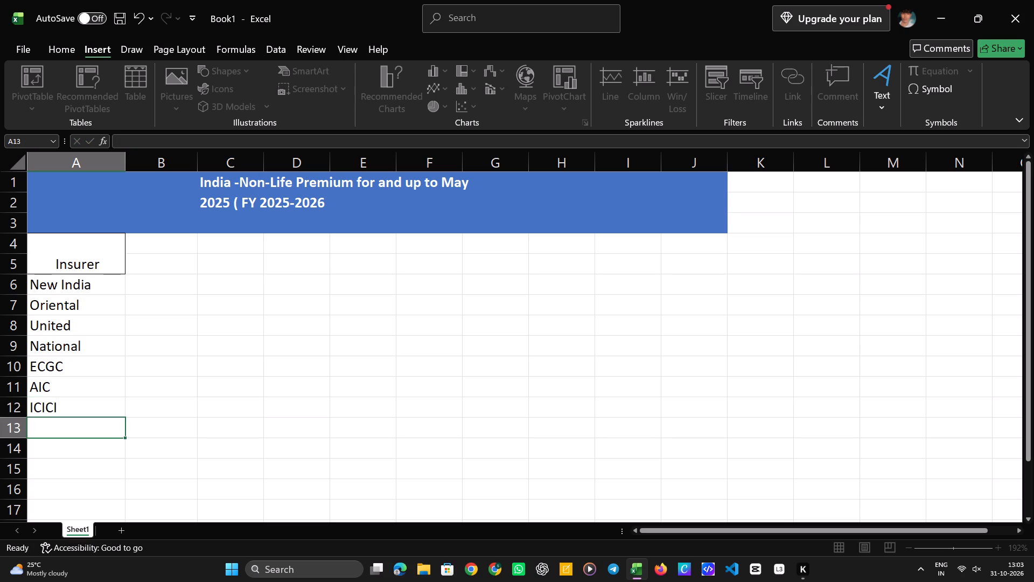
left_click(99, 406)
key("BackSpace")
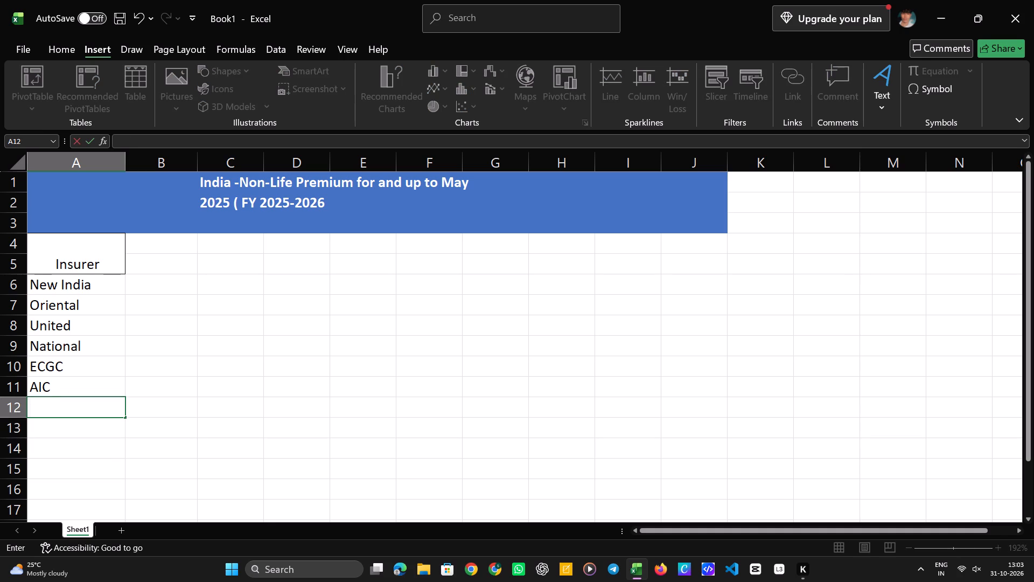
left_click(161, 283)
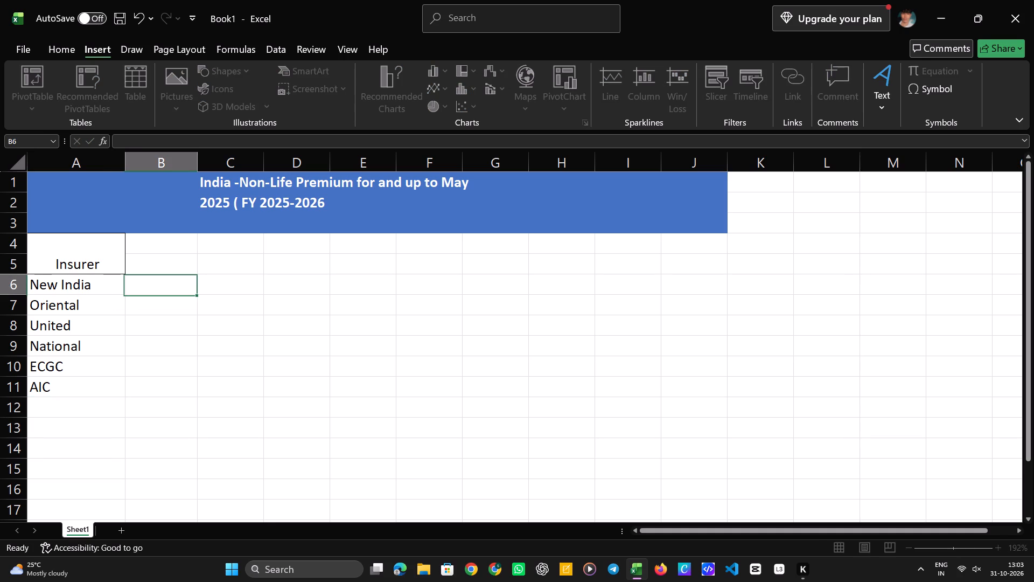
Narrow columns B and C to a width of about 7 each.
left_click(188, 241)
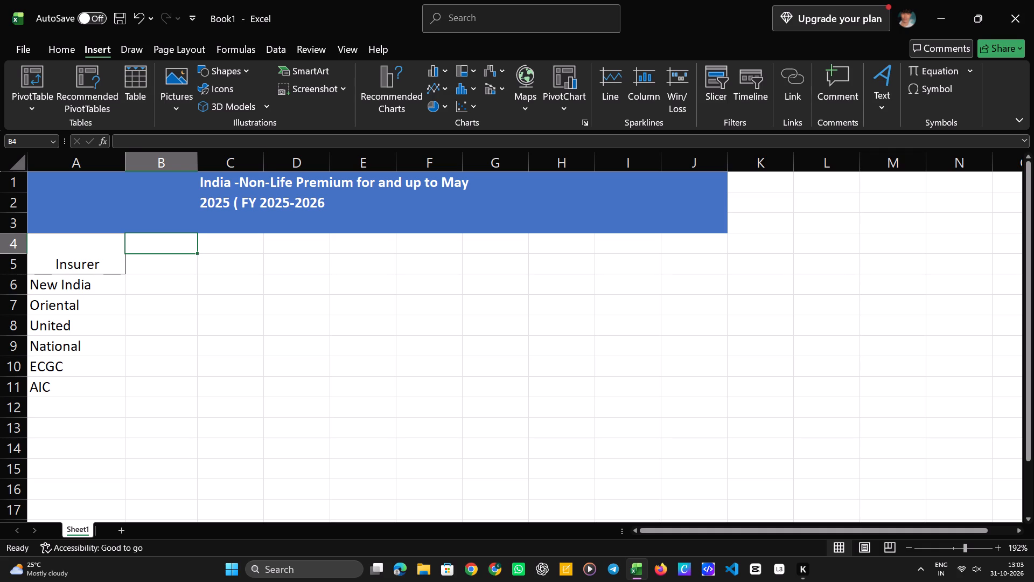
left_click_drag(197, 161, 195, 160)
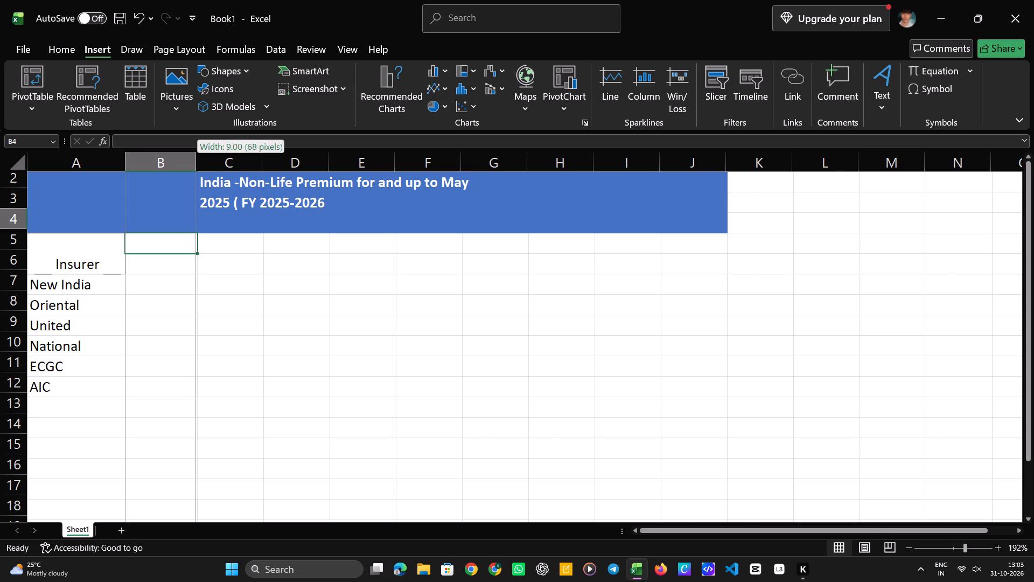
left_click_drag(195, 160, 181, 156)
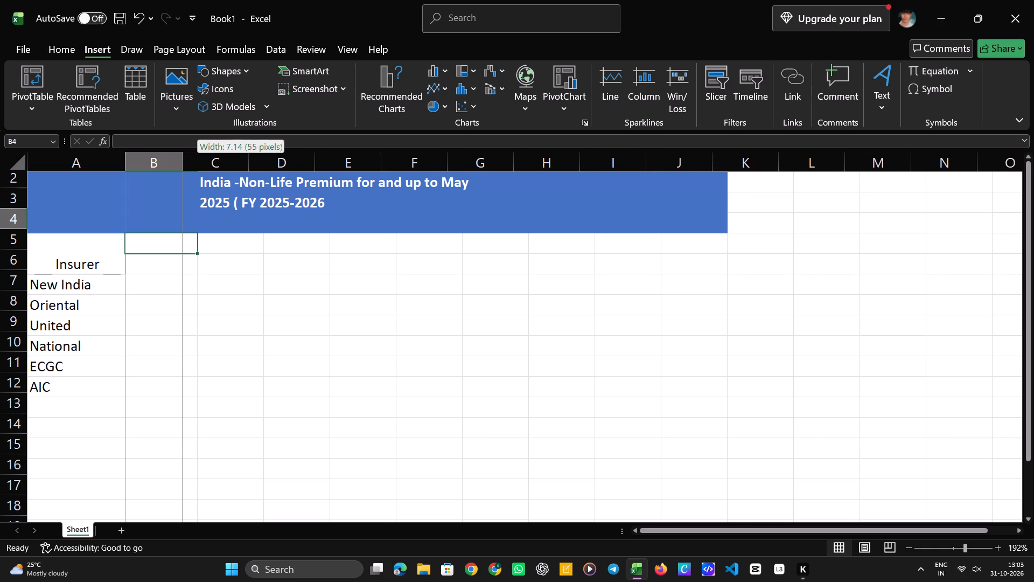
left_click_drag(181, 156, 181, 156)
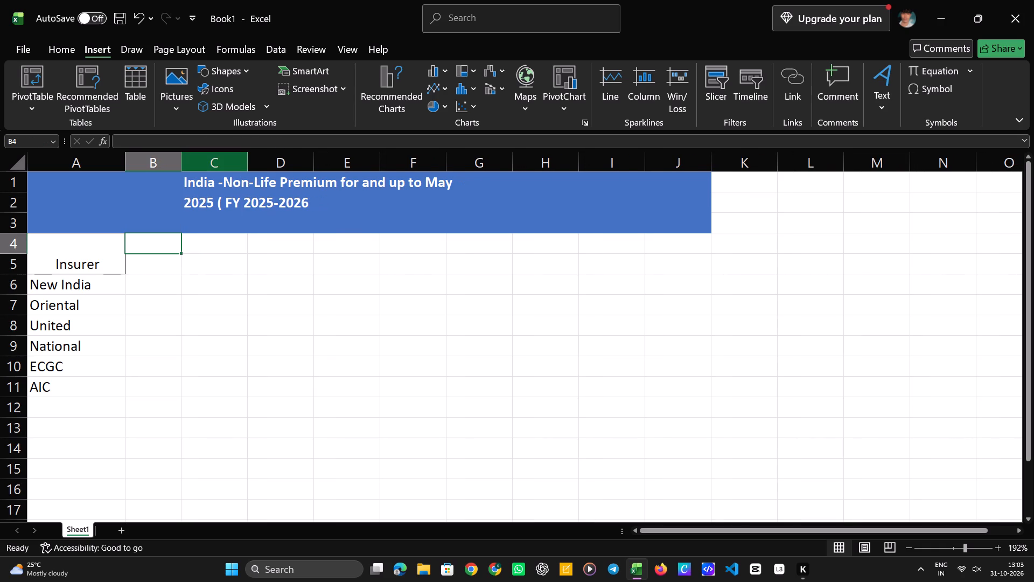
left_click_drag(250, 165, 239, 160)
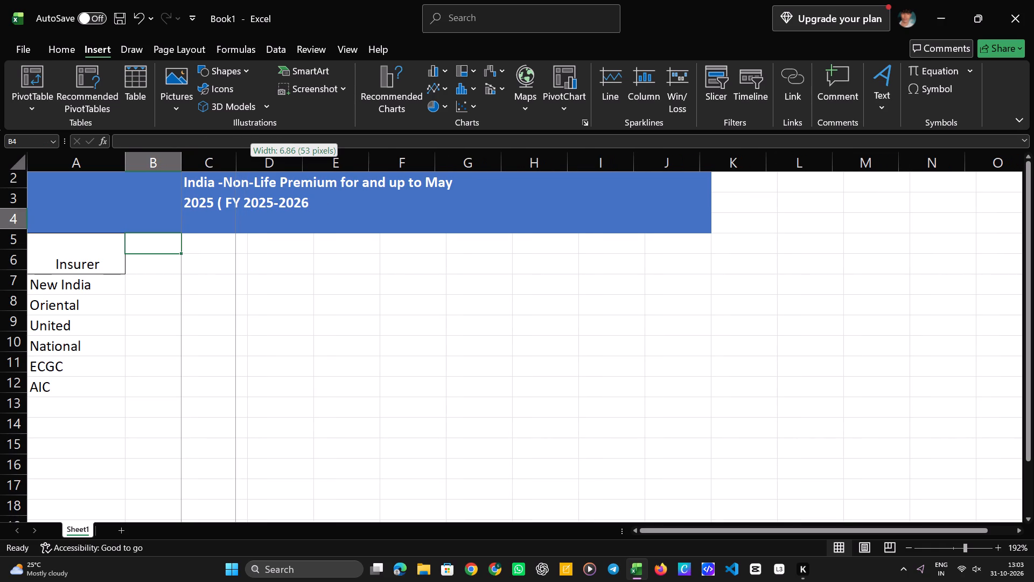
left_click_drag(239, 160, 240, 162)
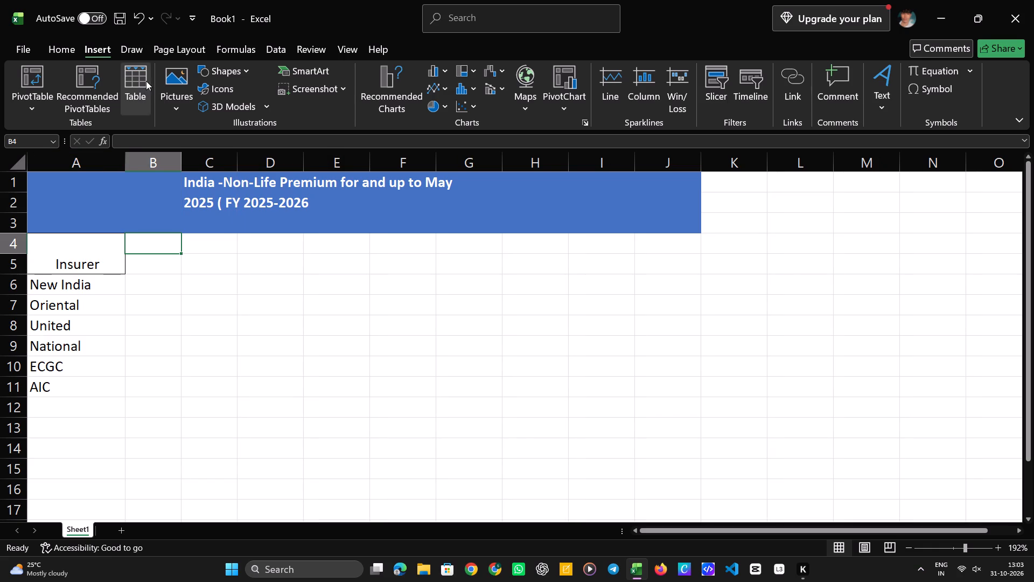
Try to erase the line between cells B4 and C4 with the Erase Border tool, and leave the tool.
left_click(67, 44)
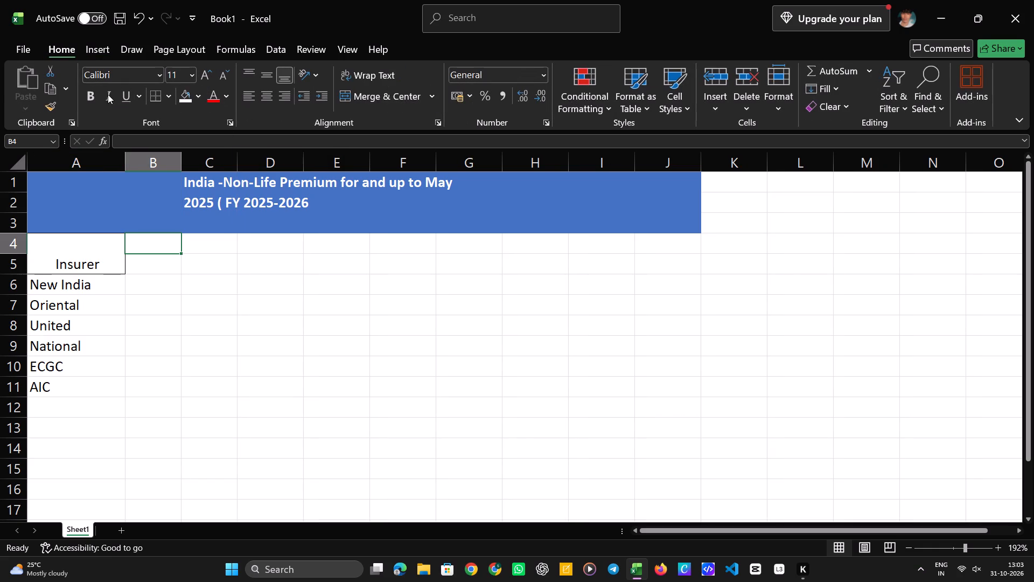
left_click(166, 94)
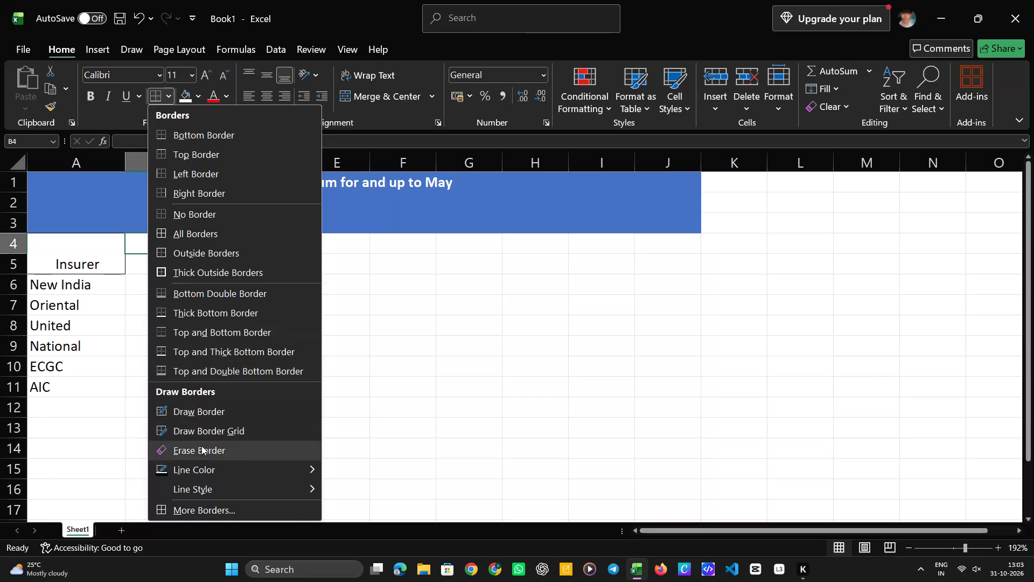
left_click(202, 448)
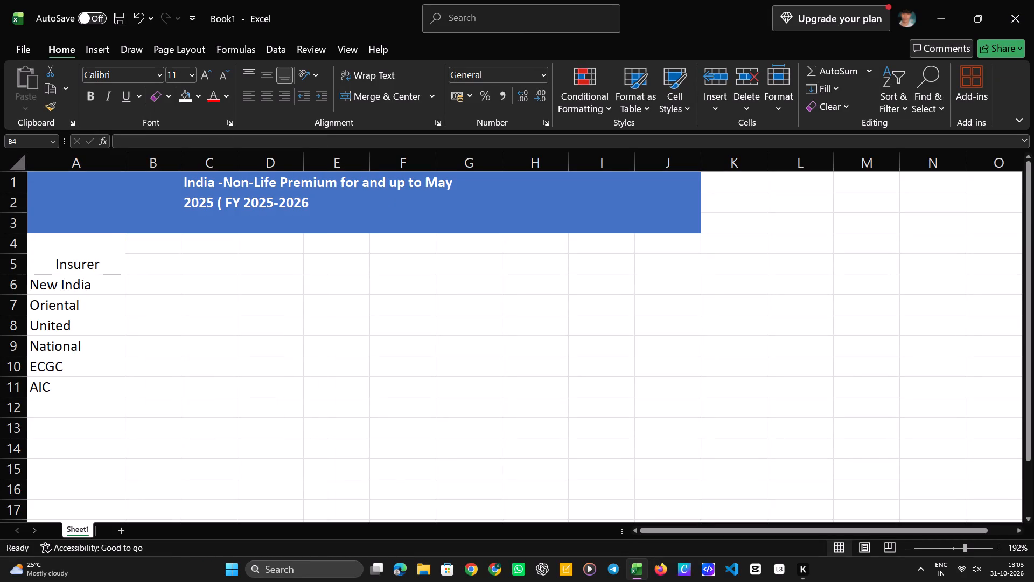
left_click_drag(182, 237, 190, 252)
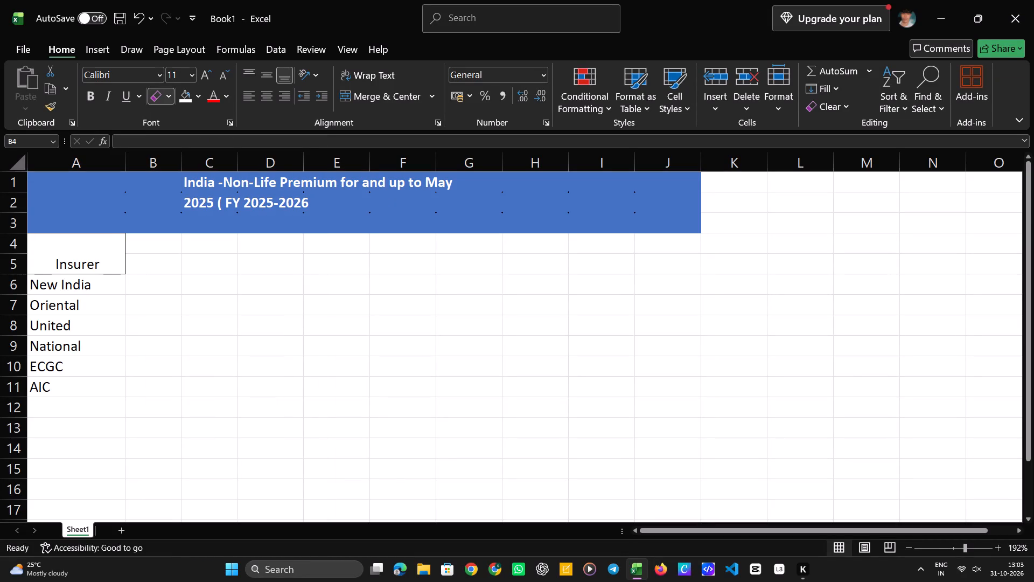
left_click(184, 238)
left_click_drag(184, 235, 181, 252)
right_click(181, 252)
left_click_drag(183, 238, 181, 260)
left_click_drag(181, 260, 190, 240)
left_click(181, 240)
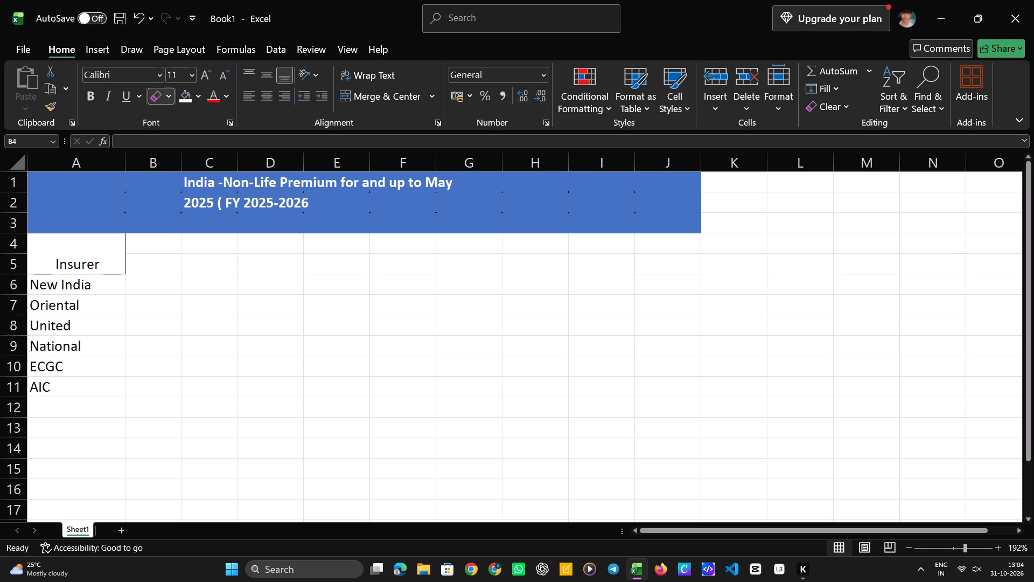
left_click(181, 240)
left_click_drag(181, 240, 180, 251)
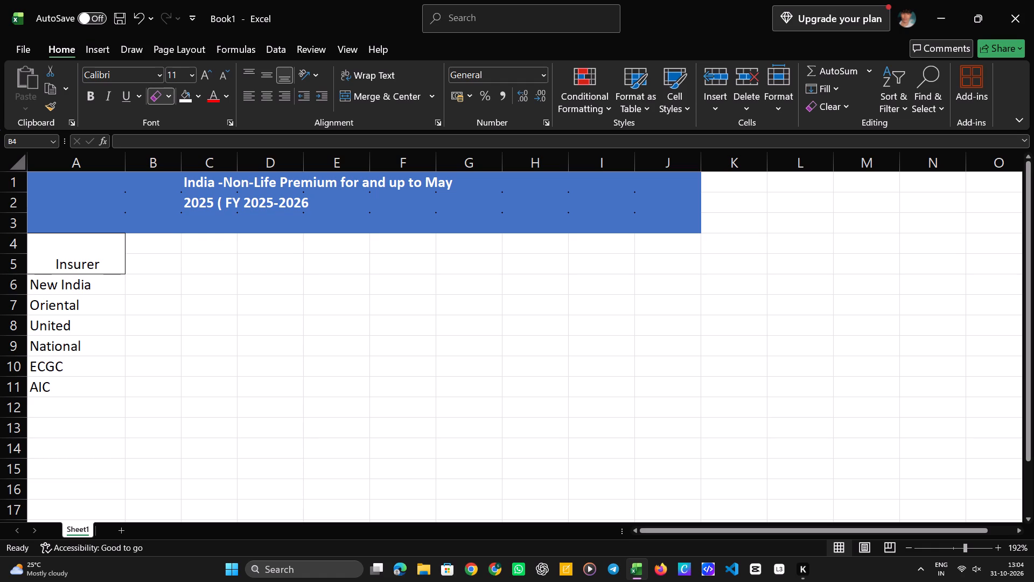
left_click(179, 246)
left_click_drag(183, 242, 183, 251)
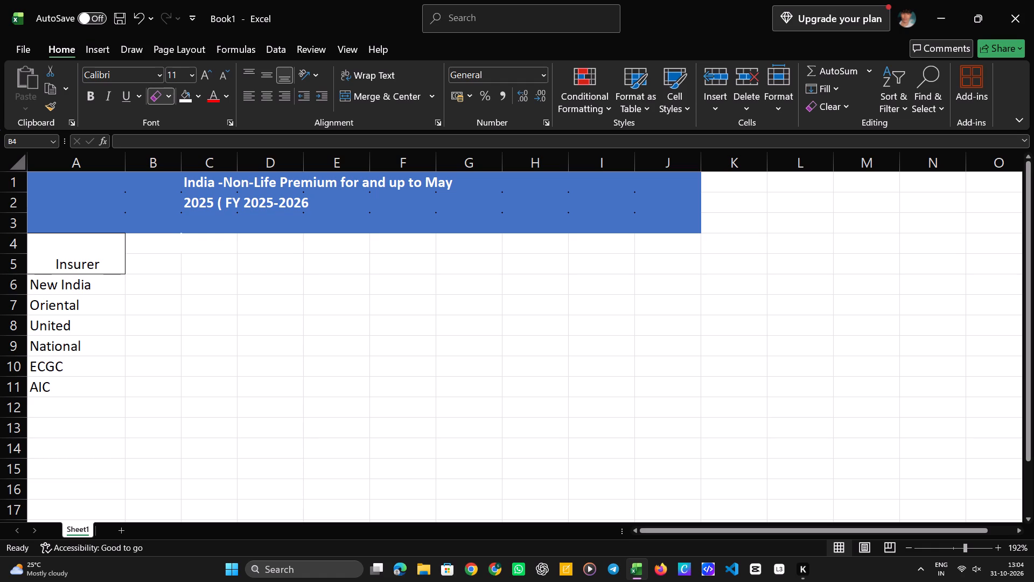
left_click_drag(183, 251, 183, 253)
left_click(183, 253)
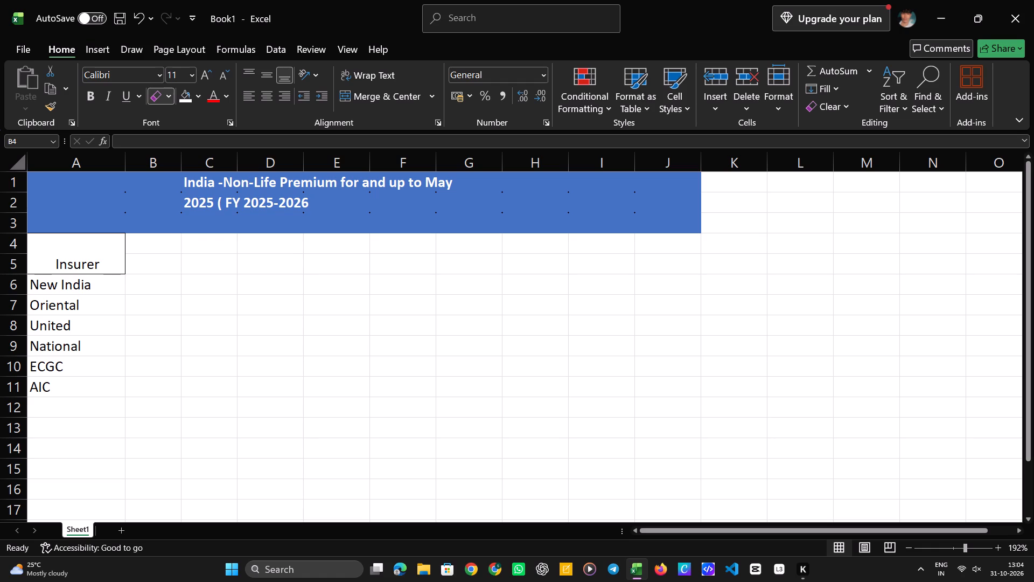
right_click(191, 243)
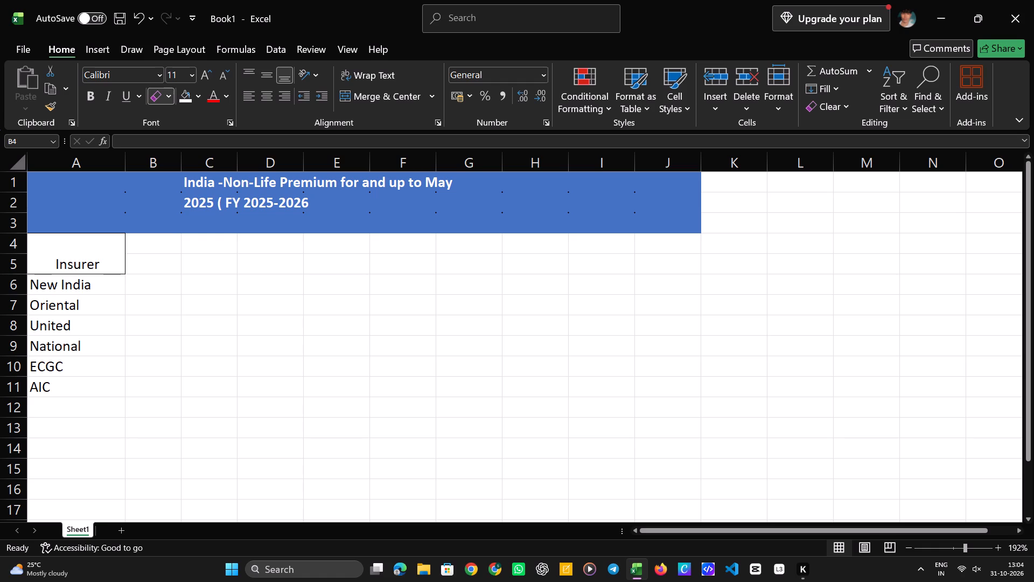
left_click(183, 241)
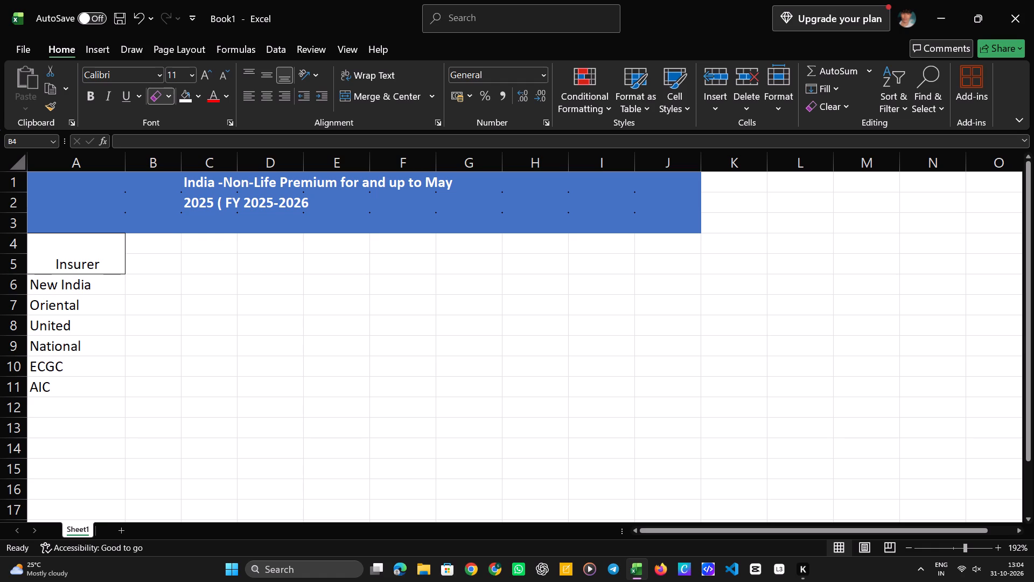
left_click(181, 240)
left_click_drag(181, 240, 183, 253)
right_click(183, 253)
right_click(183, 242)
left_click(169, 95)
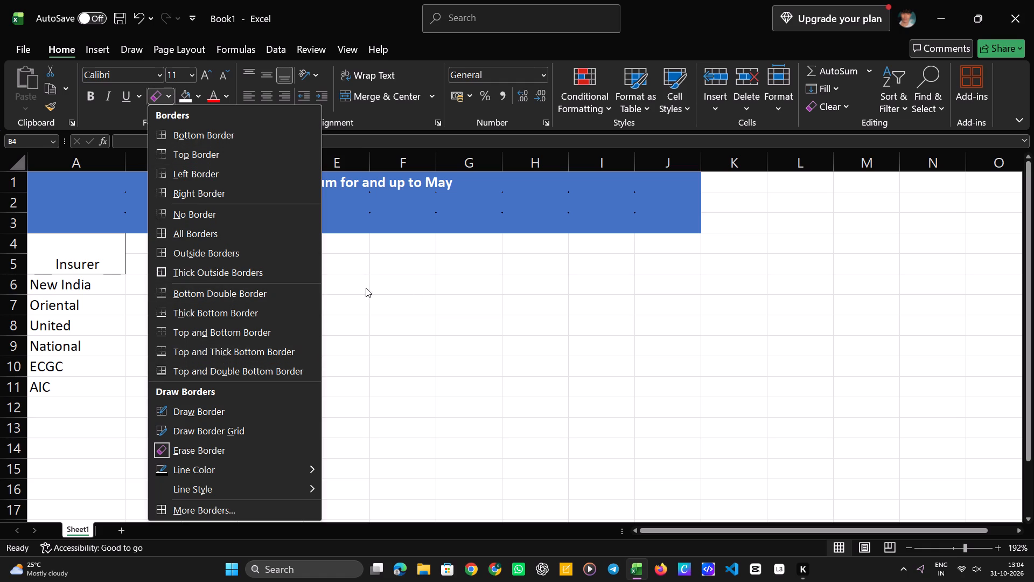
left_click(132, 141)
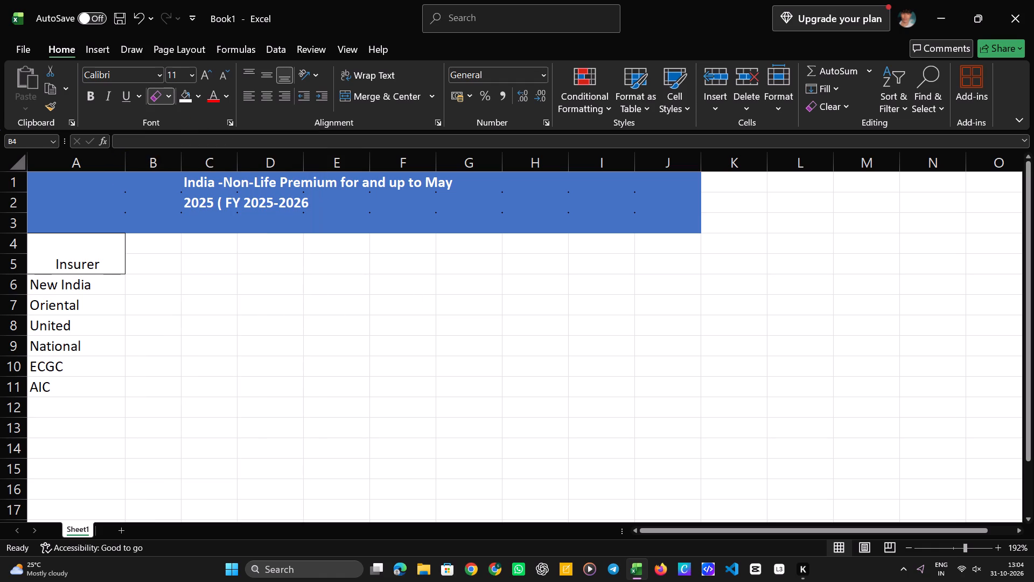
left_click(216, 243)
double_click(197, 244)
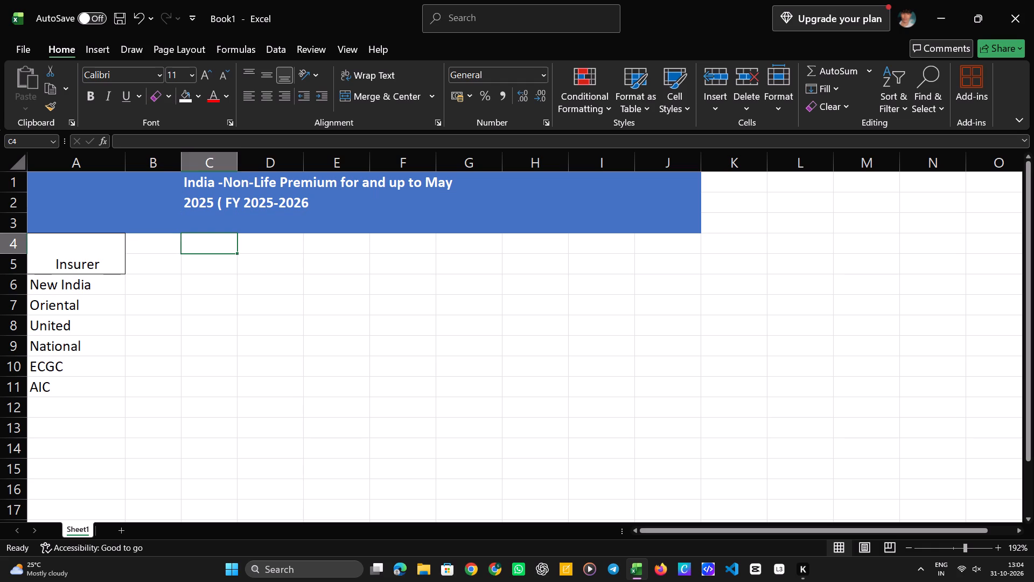
Enter the column heading "In May 2025" in cell B4.
left_click(177, 240)
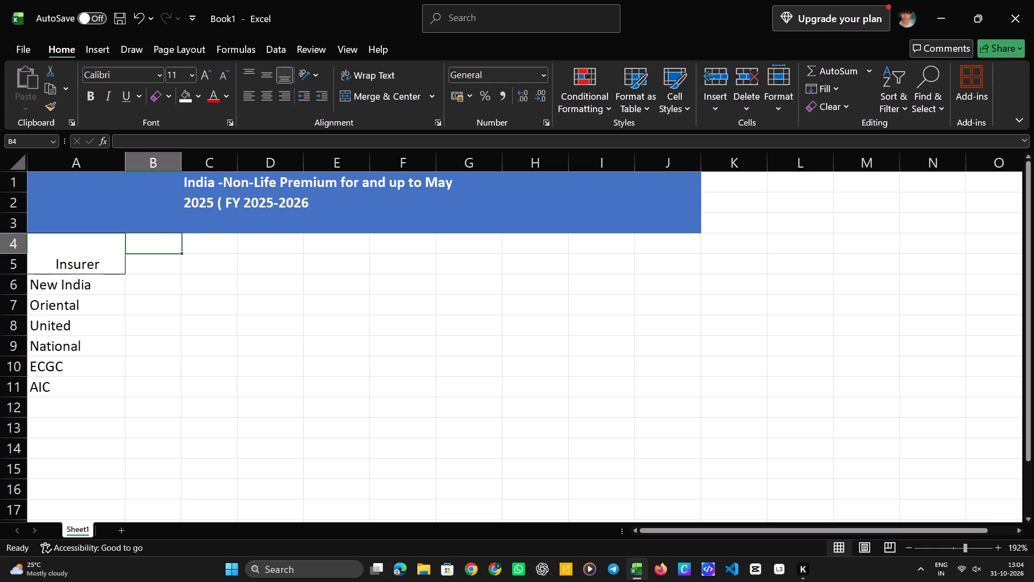
key("i")
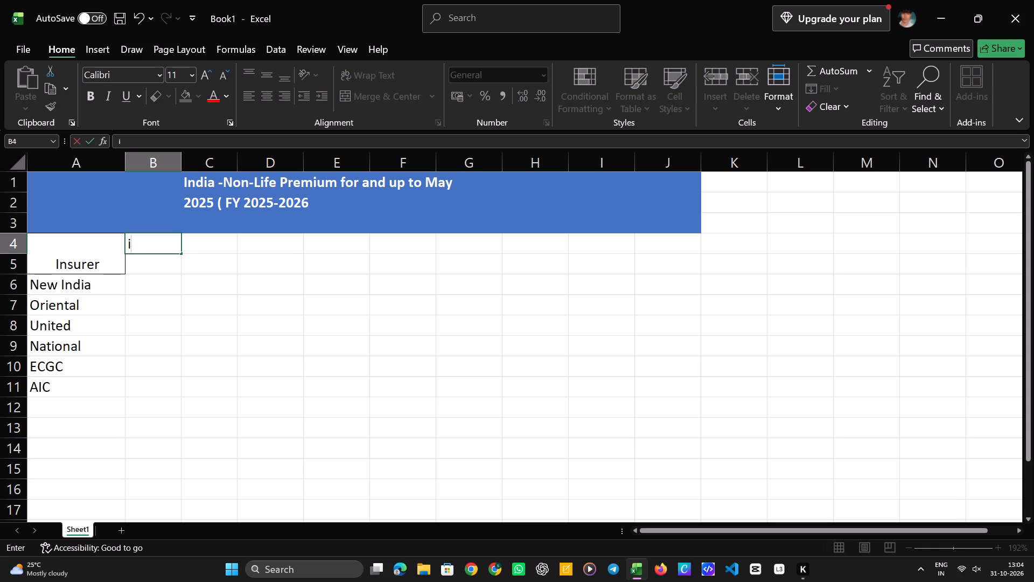
key("i")
type("n")
key("space")
key("m")
key("a")
key("y")
key("space")
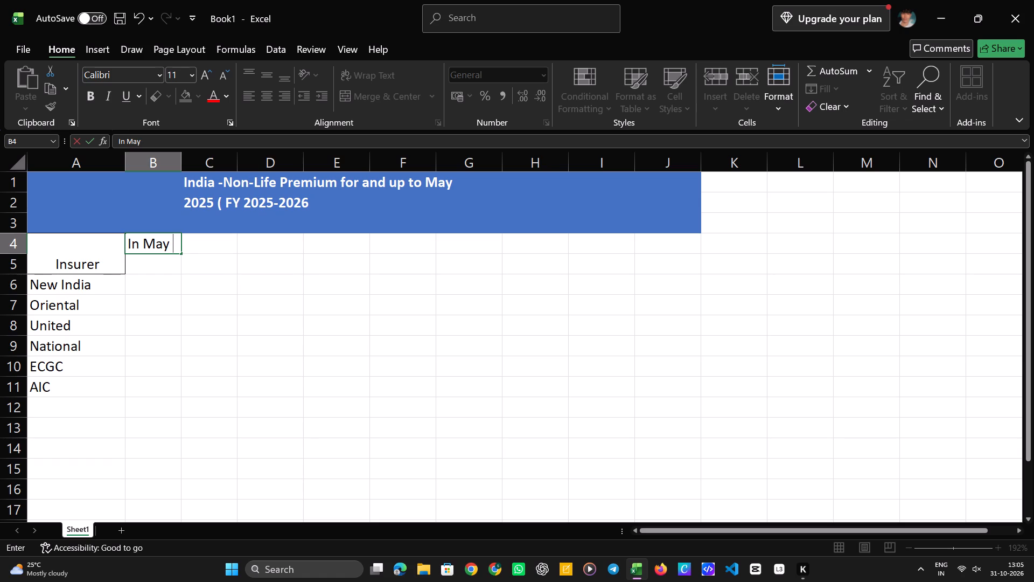
key("2")
type("02")
key("5")
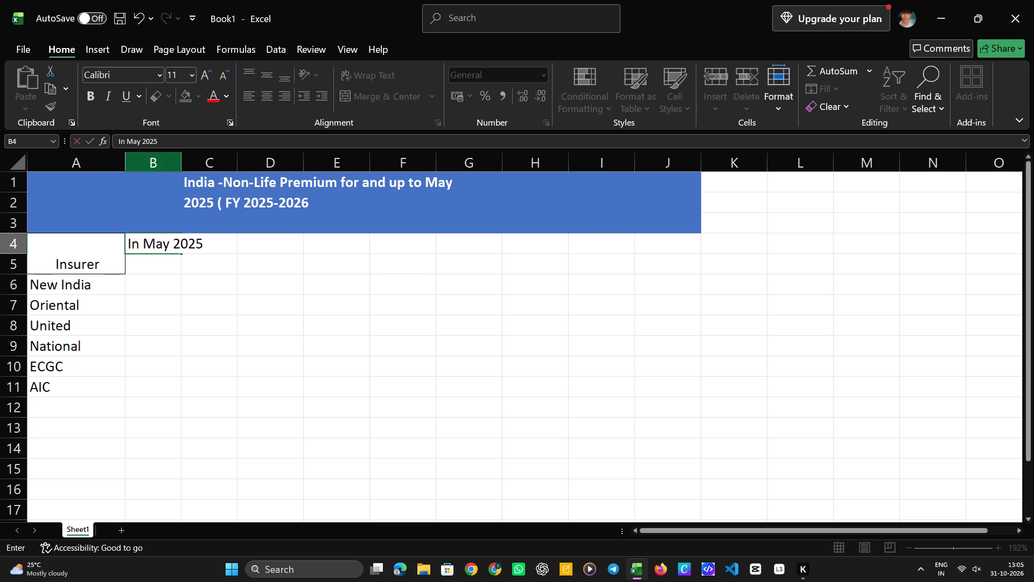
Narrow columns B and C to a width of about 5 each.
left_click_drag(181, 160, 170, 156)
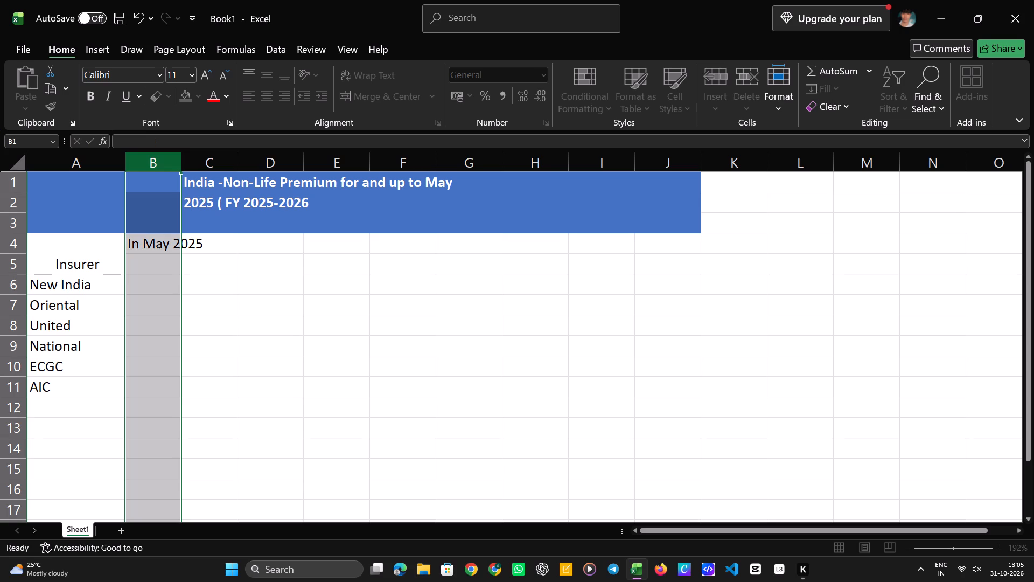
left_click_drag(183, 160, 169, 161)
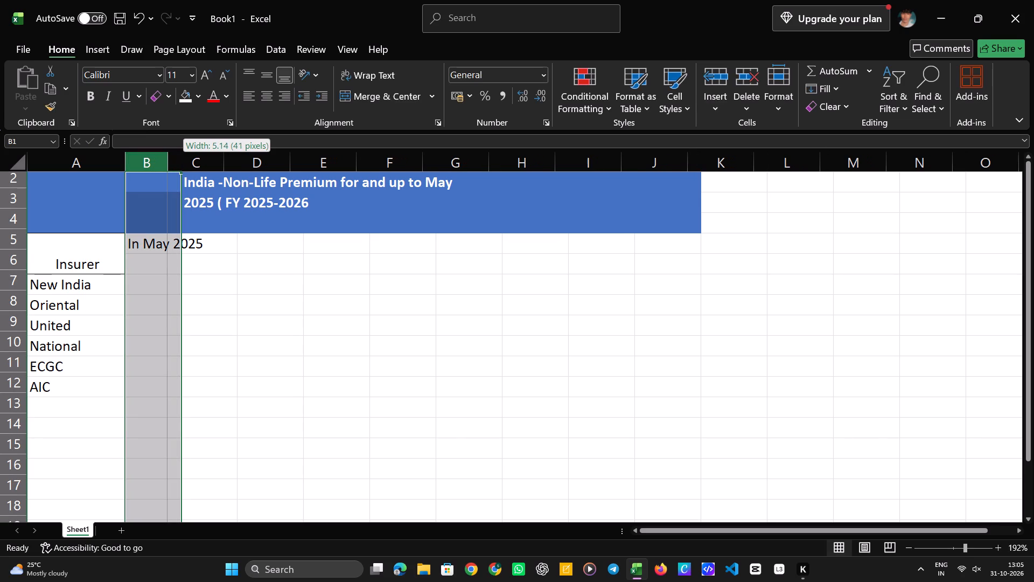
left_click_drag(169, 161, 167, 161)
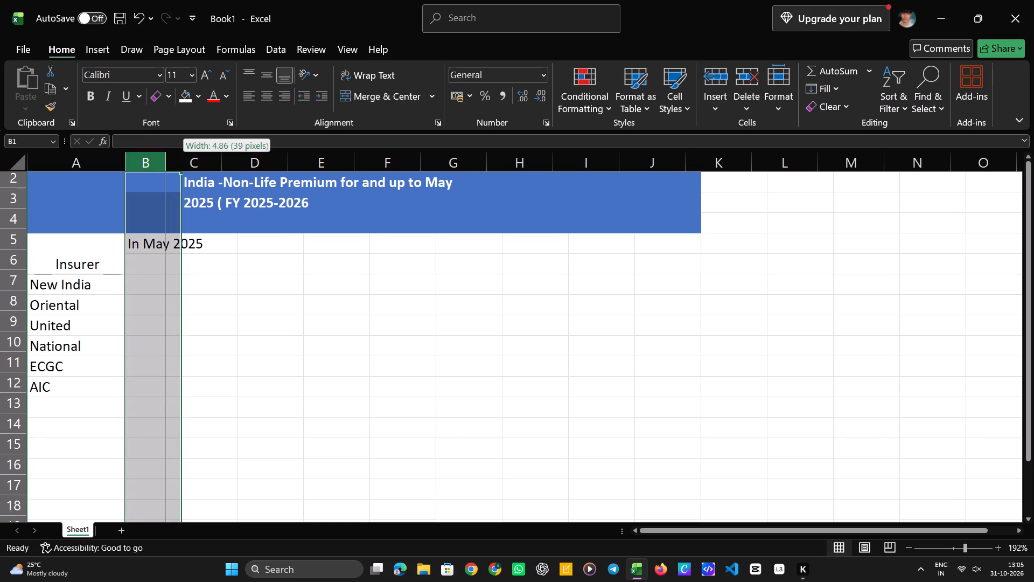
left_click_drag(167, 161, 170, 162)
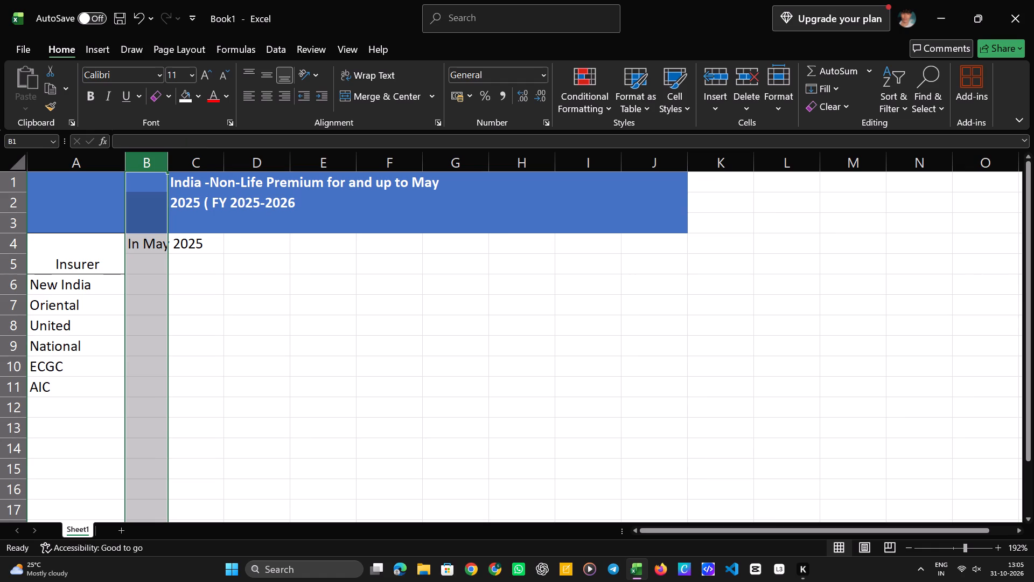
left_click_drag(223, 160, 208, 158)
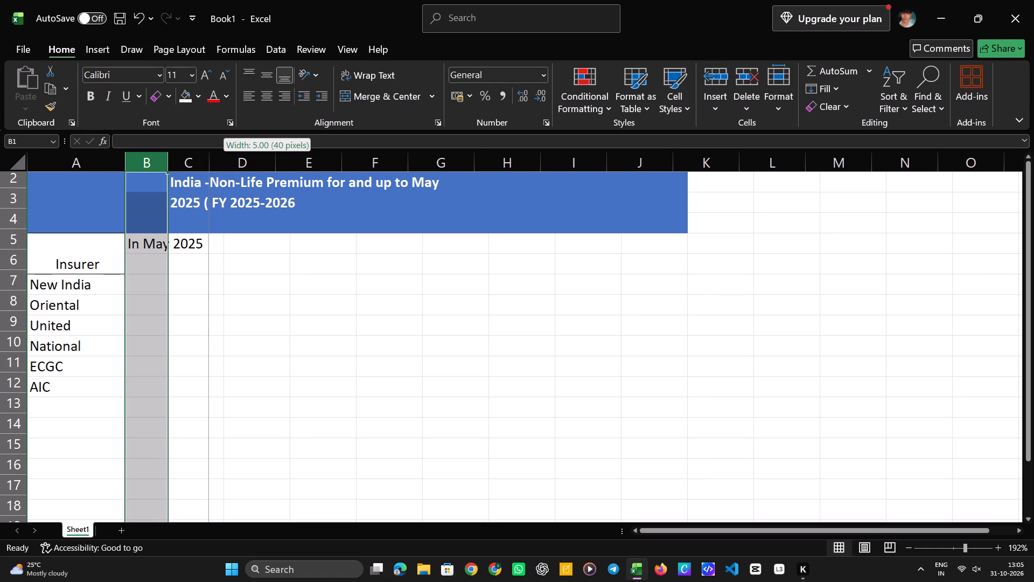
left_click_drag(208, 158, 210, 159)
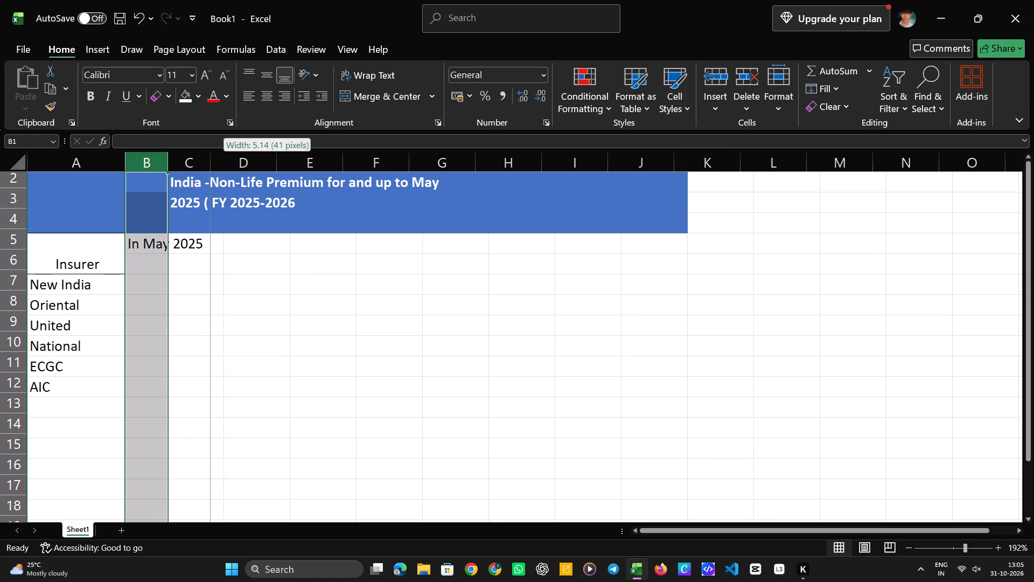
left_click_drag(210, 159, 213, 161)
left_click(191, 299)
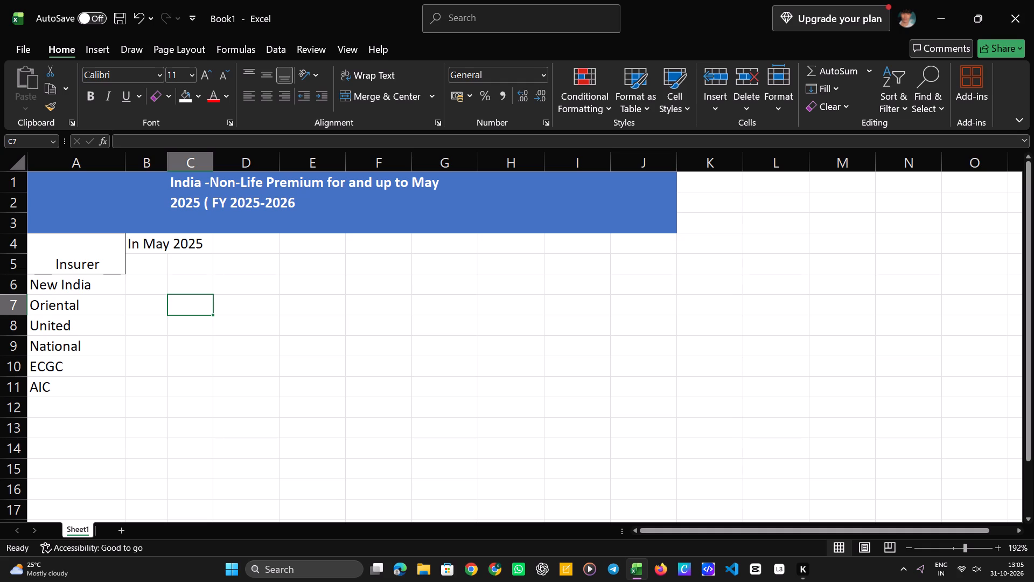
Set the font colour of the "Insurer" and "In May 2025" headings to standard red.
left_click(57, 266)
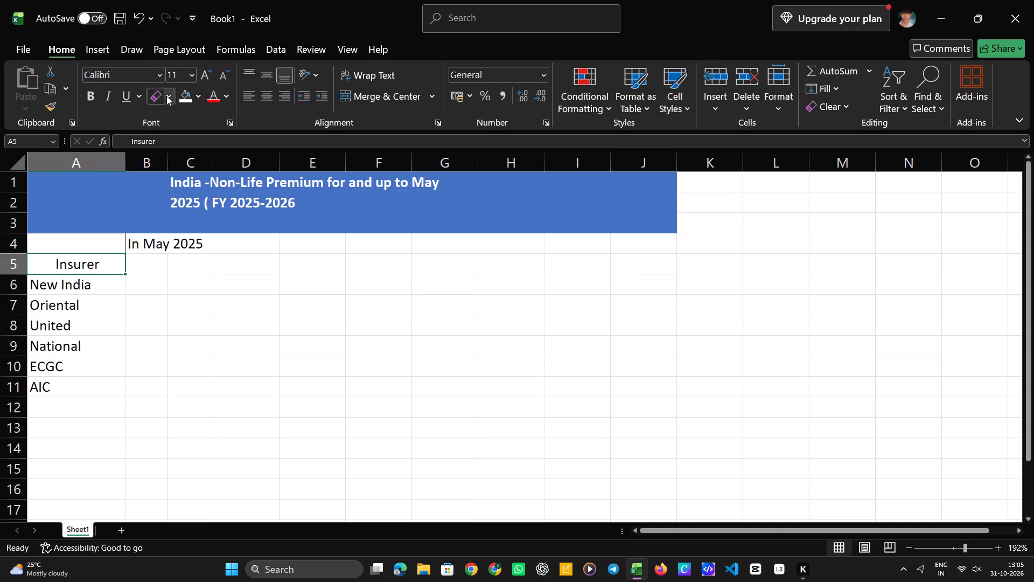
left_click(222, 95)
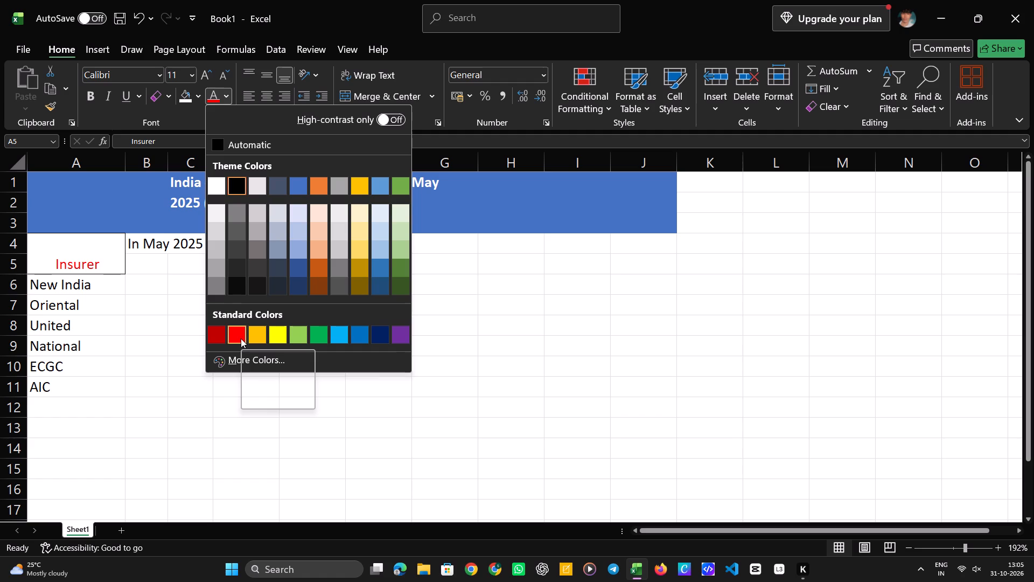
left_click(229, 333)
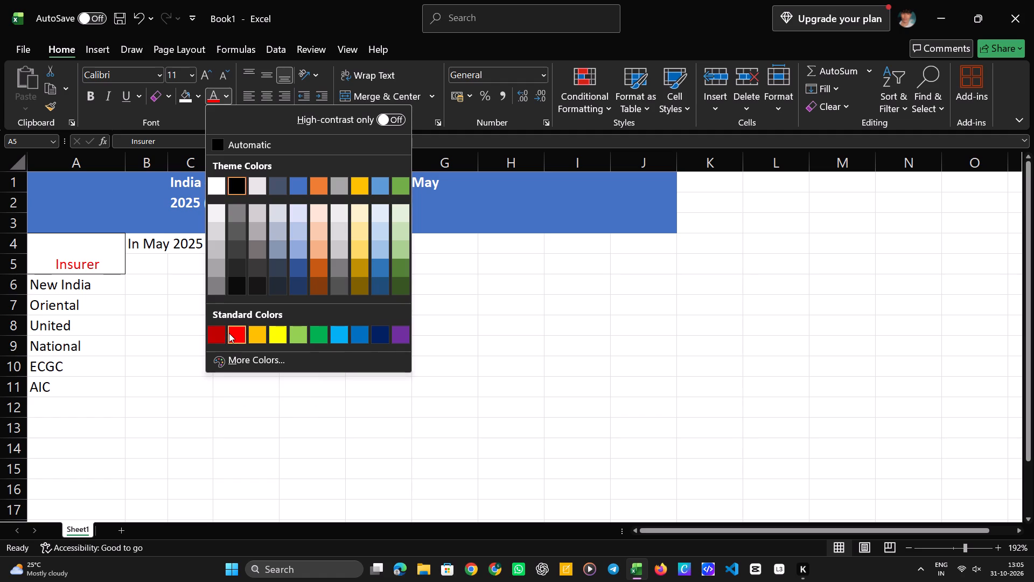
left_click(150, 244)
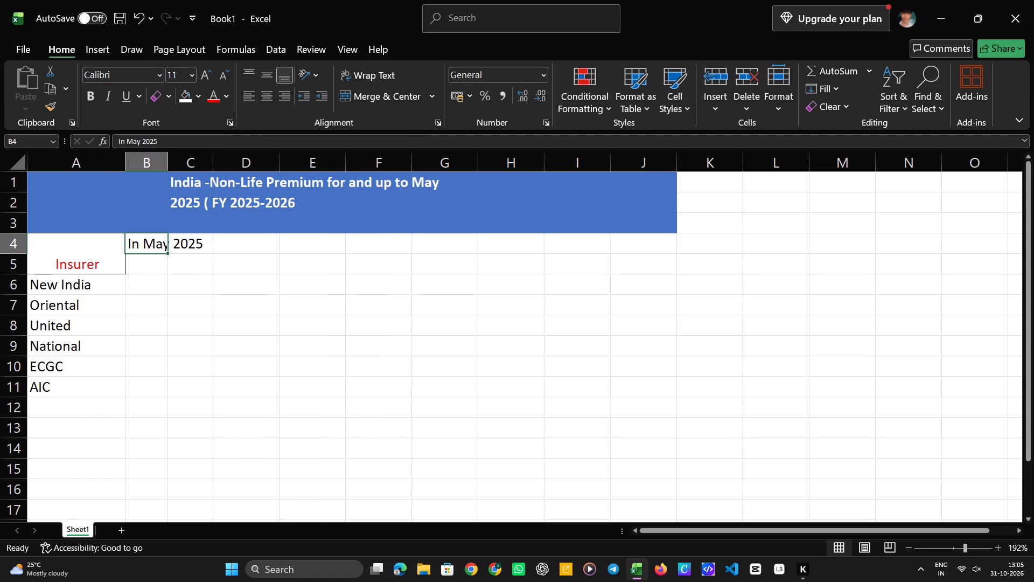
left_click(212, 94)
left_click(228, 240)
Enter 2945 in cell B5, directly under the "In May 2025" heading.
left_click(141, 272)
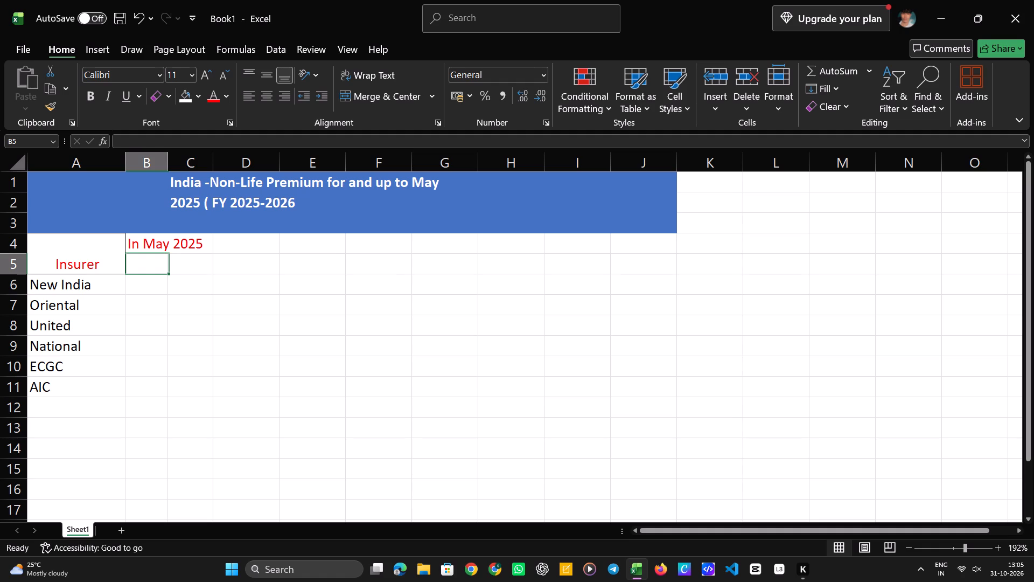
key("2")
key("9")
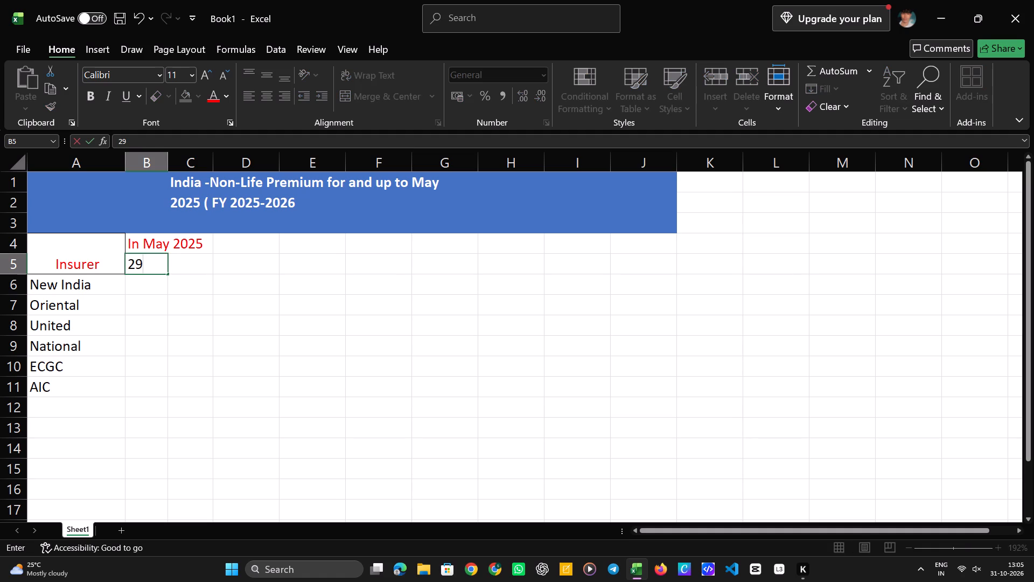
key("4")
key("5")
Enter 1473 as the next premium value in cell B6.
left_click(153, 282)
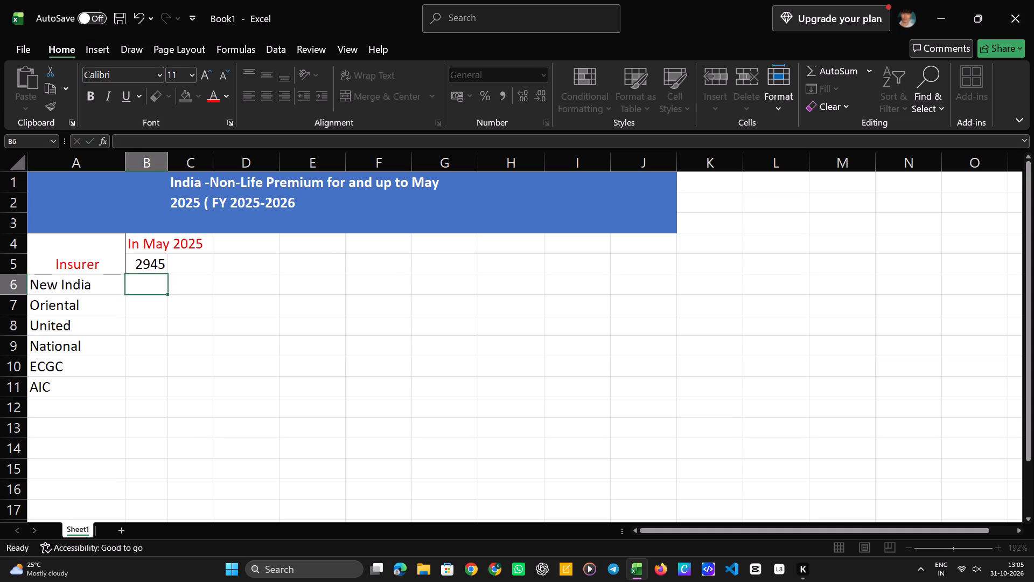
key("1")
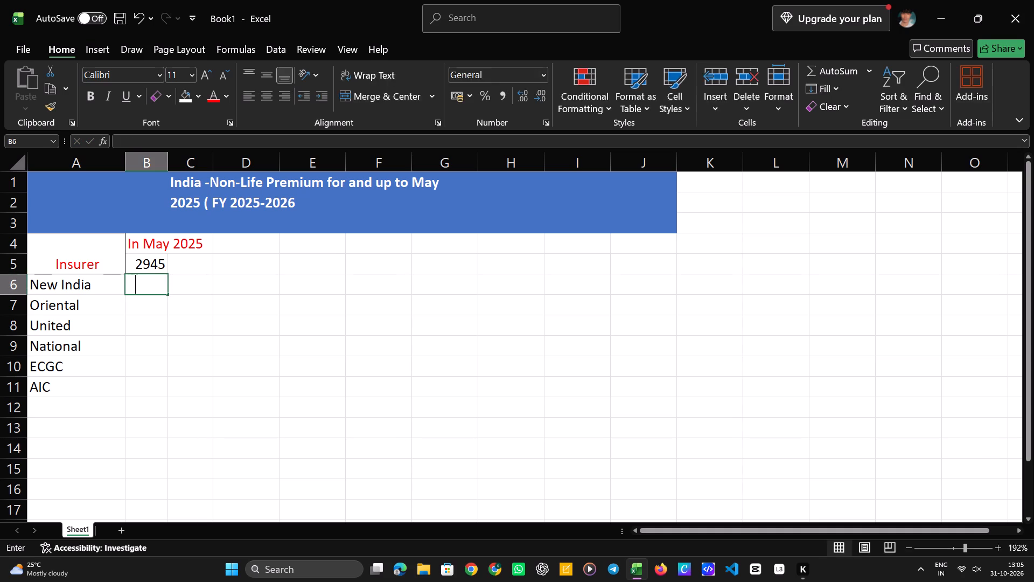
key("4")
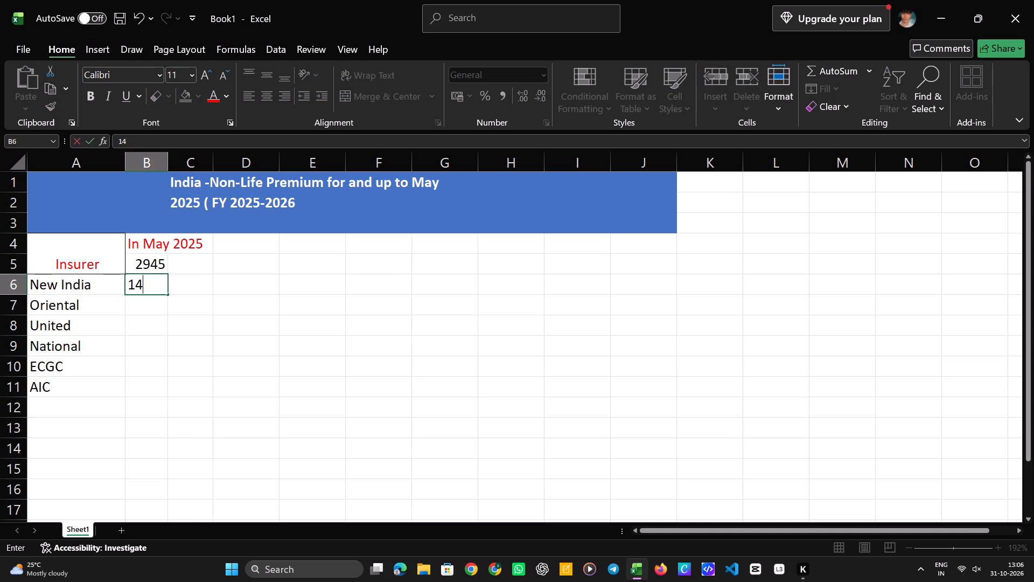
key("7")
key("3")
key("Return")
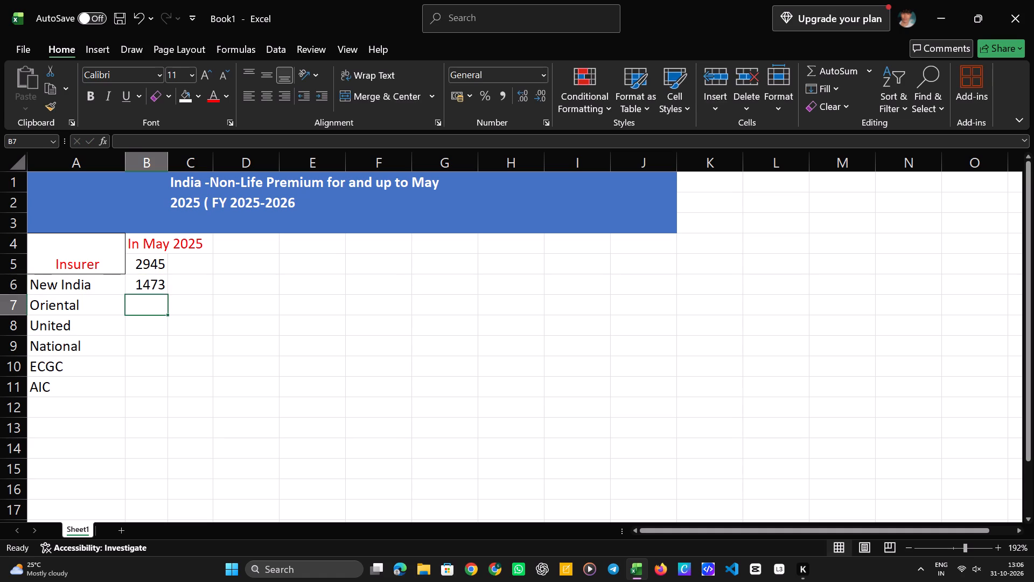
Enter 1827 as the next premium value in cell B7.
key("1")
key("8")
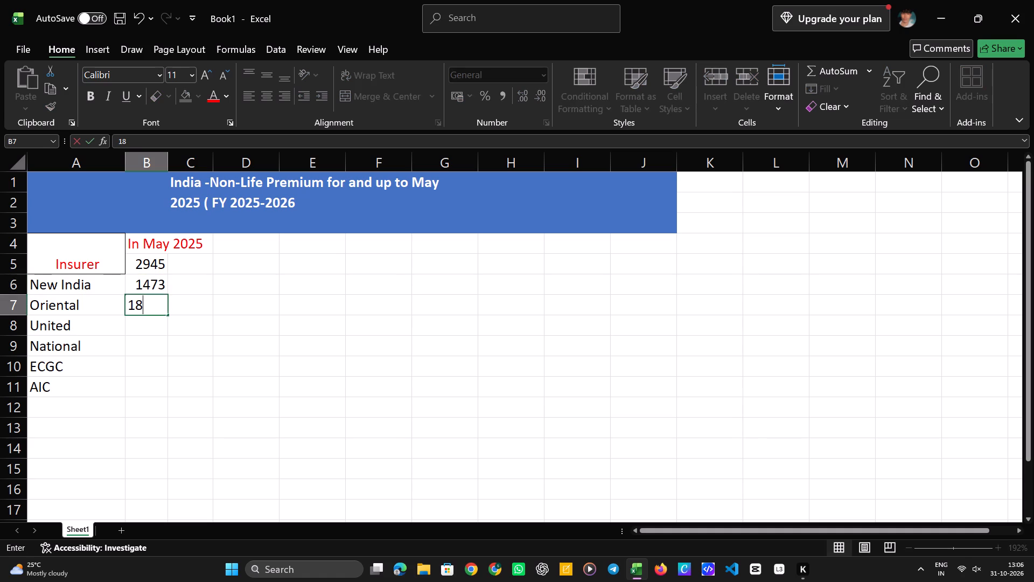
key("2")
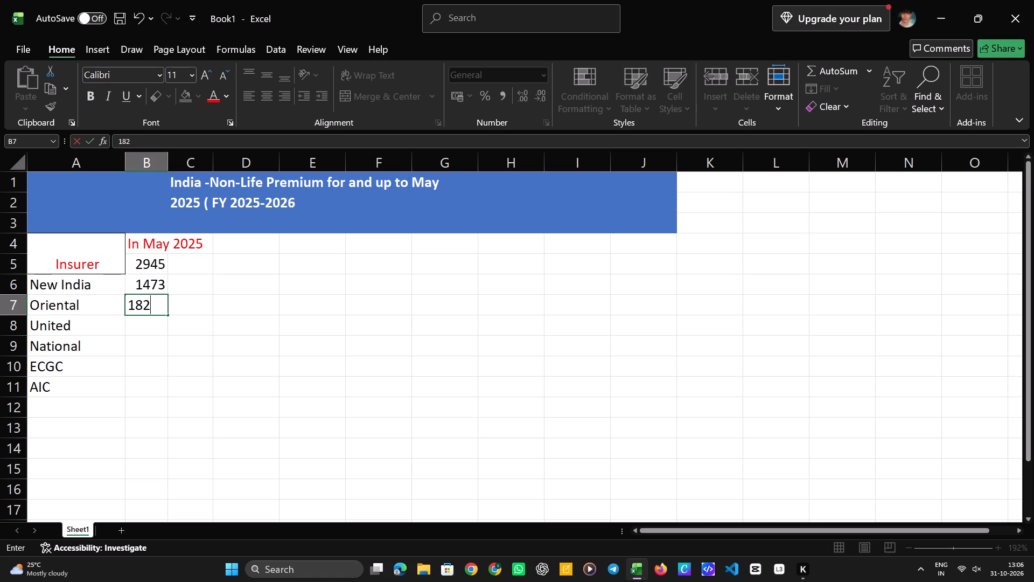
key("7")
key("Return")
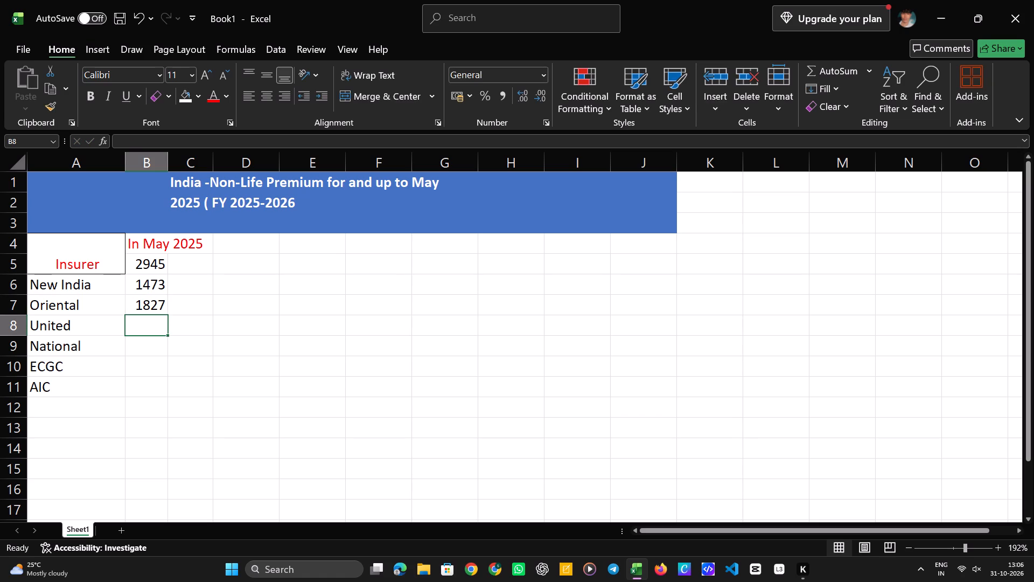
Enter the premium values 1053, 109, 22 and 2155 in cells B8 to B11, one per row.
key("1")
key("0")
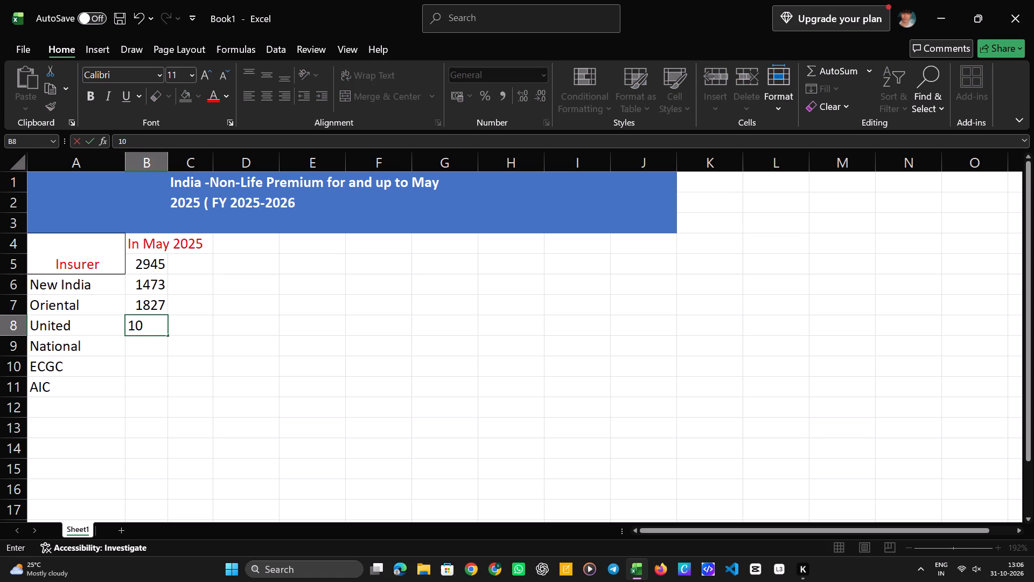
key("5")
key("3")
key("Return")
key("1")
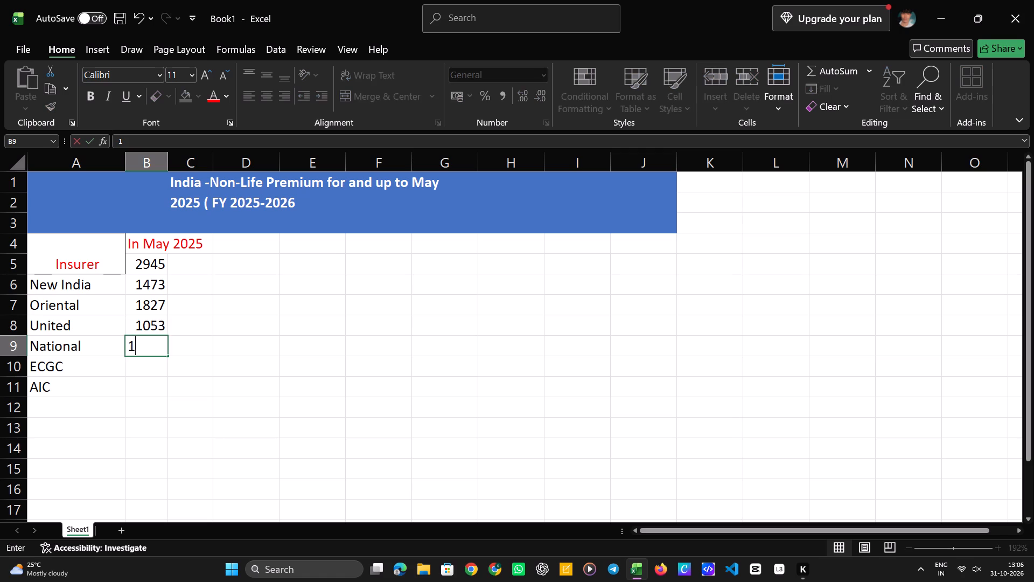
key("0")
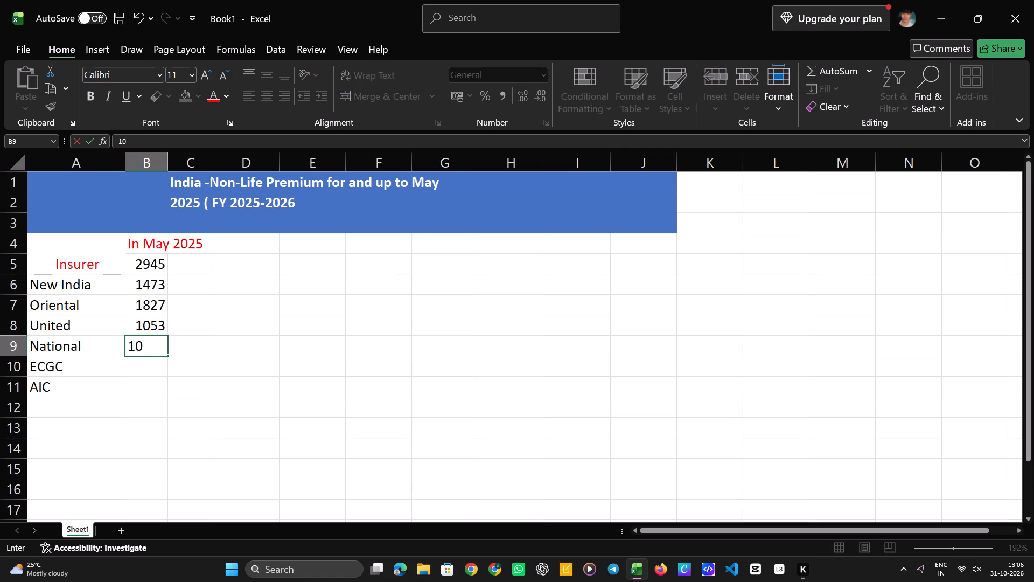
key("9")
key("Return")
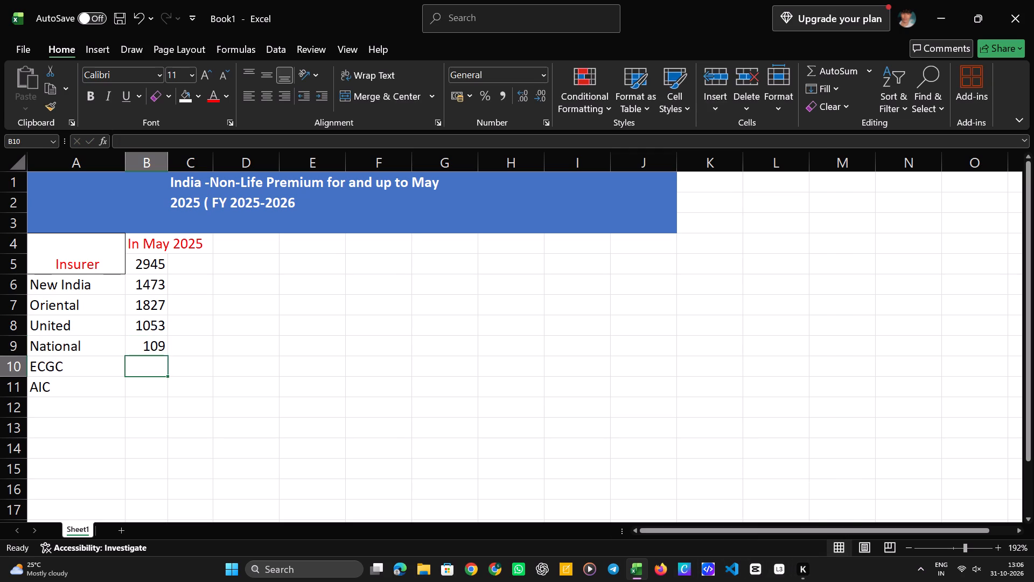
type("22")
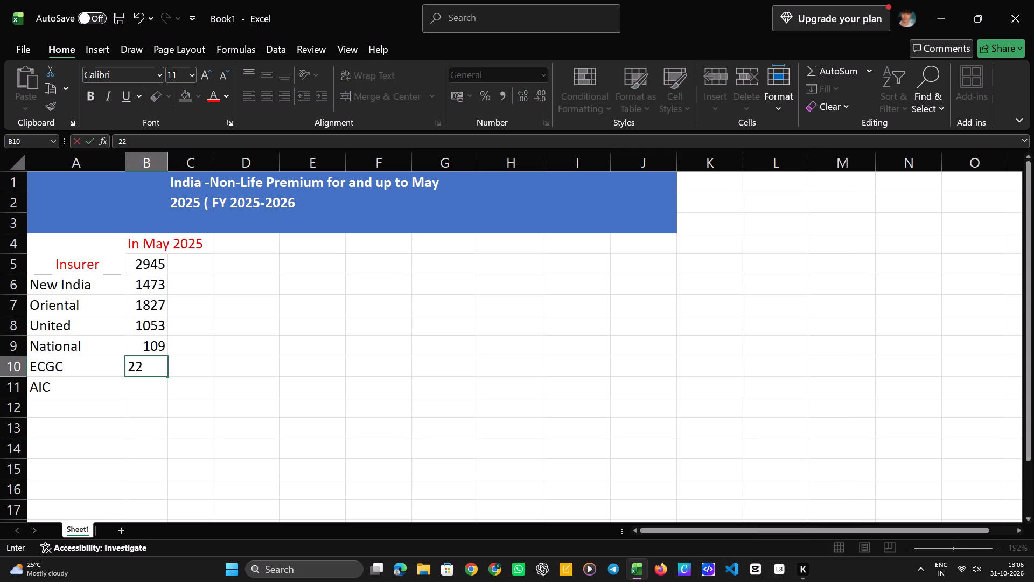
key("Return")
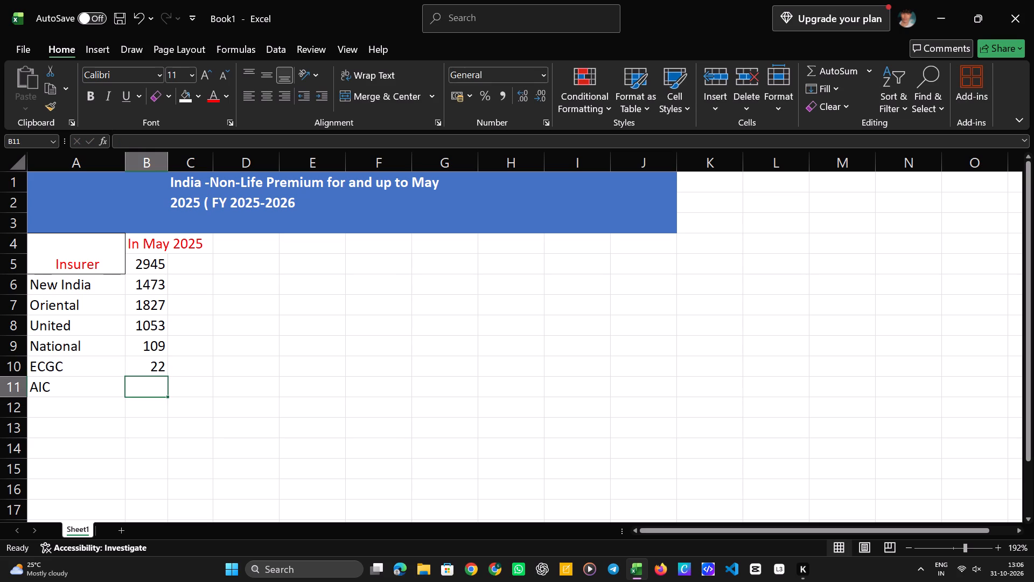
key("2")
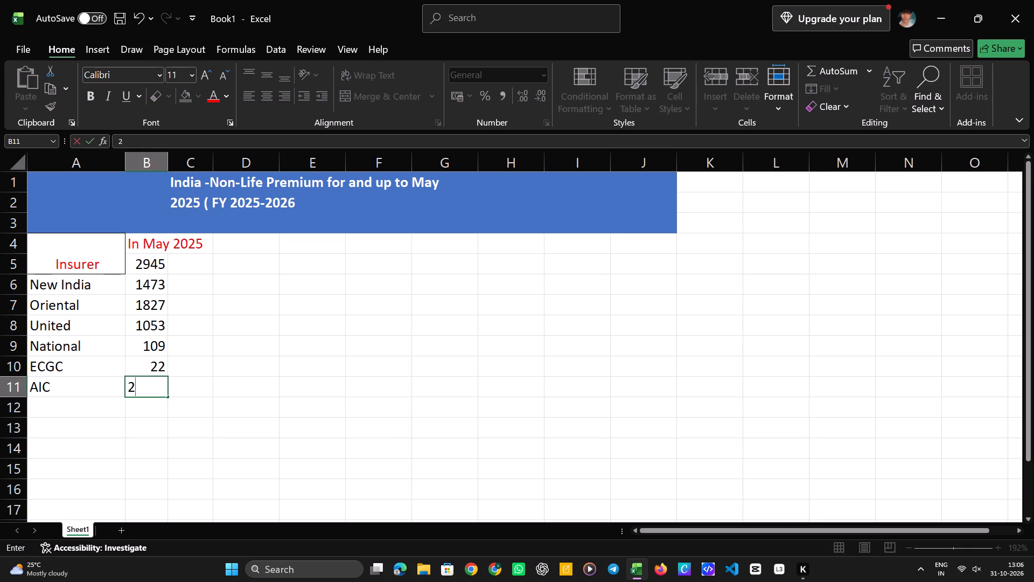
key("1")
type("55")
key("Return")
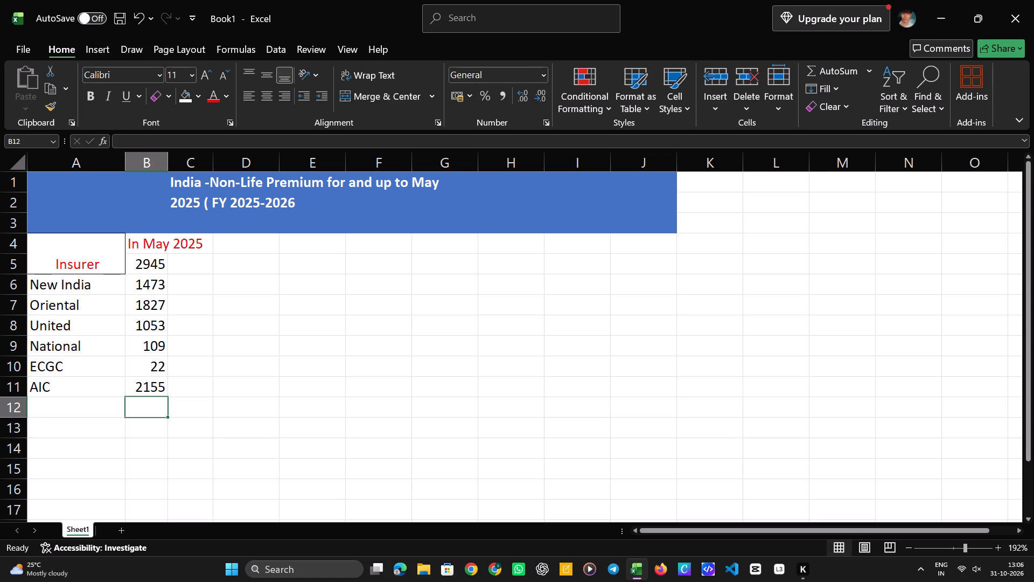
Clear all the premium values under the "In May 2025" heading, from cell B5 down to B11.
left_click(189, 265)
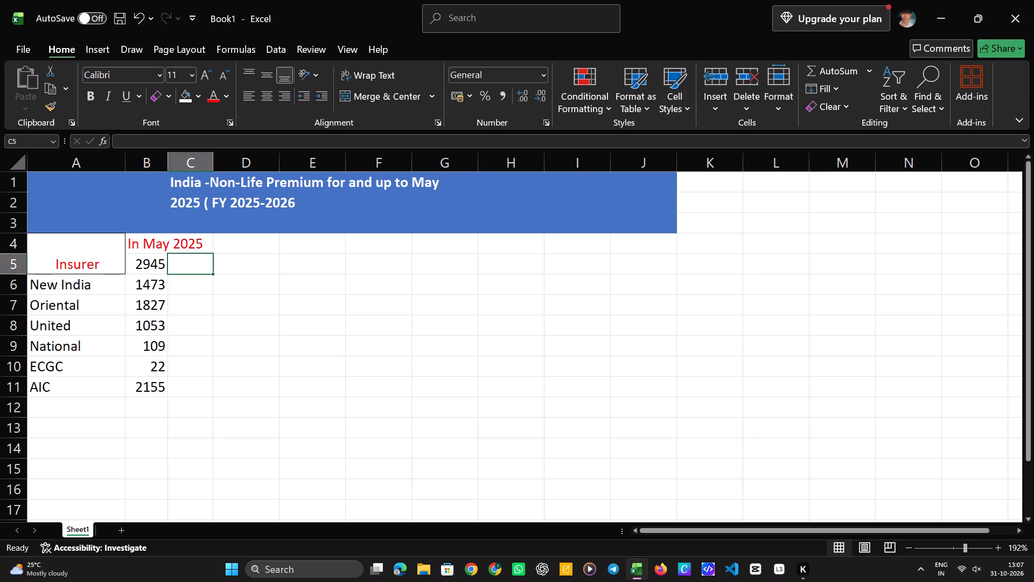
left_click(148, 263)
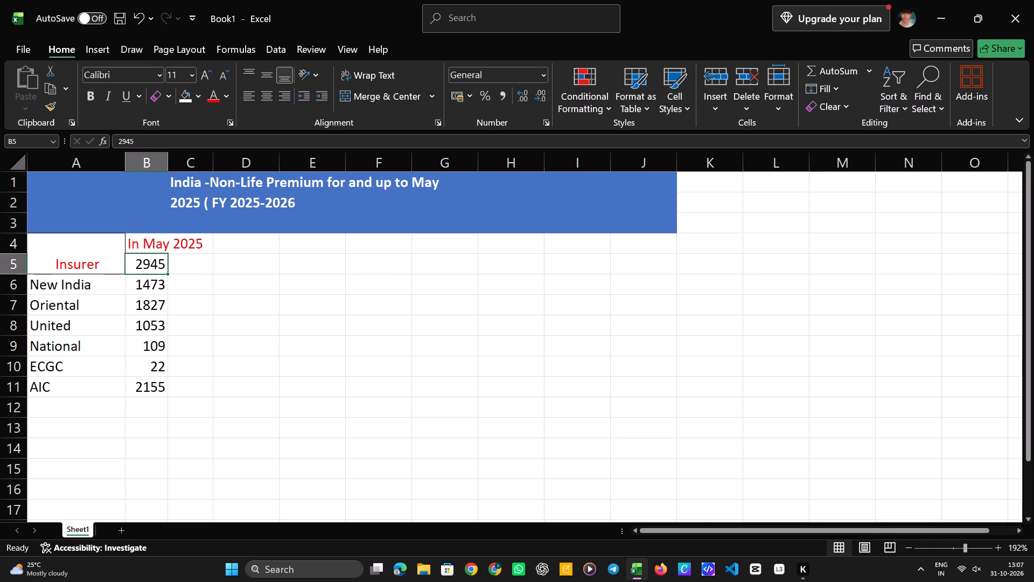
key("BackSpace")
left_click(146, 283)
key("BackSpace")
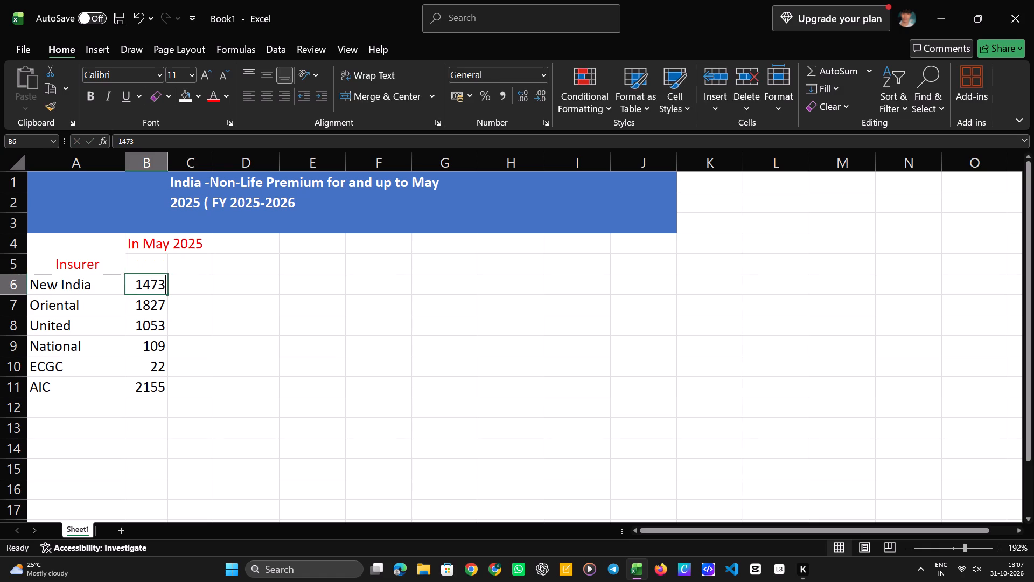
left_click(144, 306)
key("BackSpace")
left_click(144, 326)
key("BackSpace")
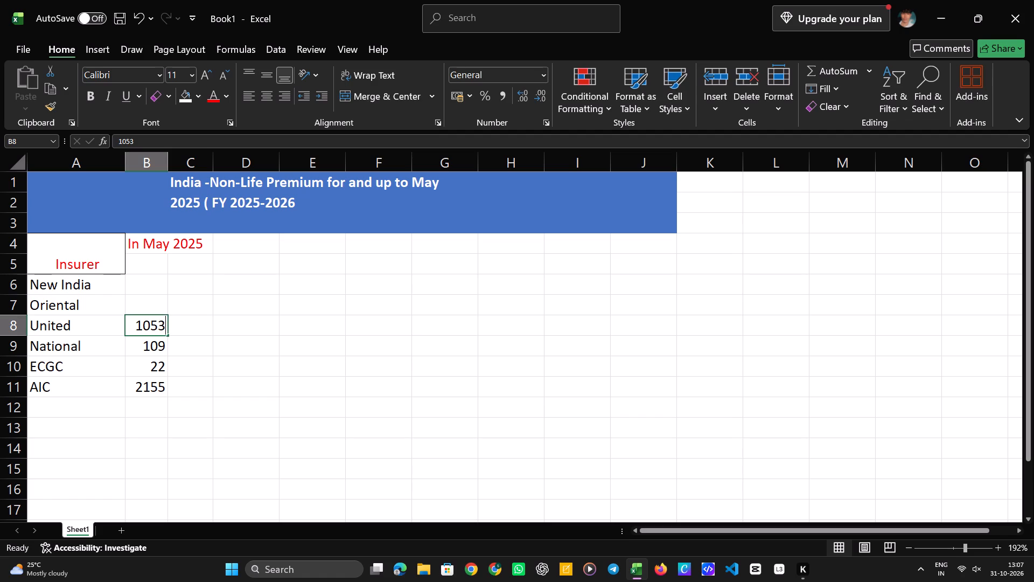
left_click(149, 344)
key("BackSpace")
left_click(153, 365)
key("BackSpace")
left_click(153, 390)
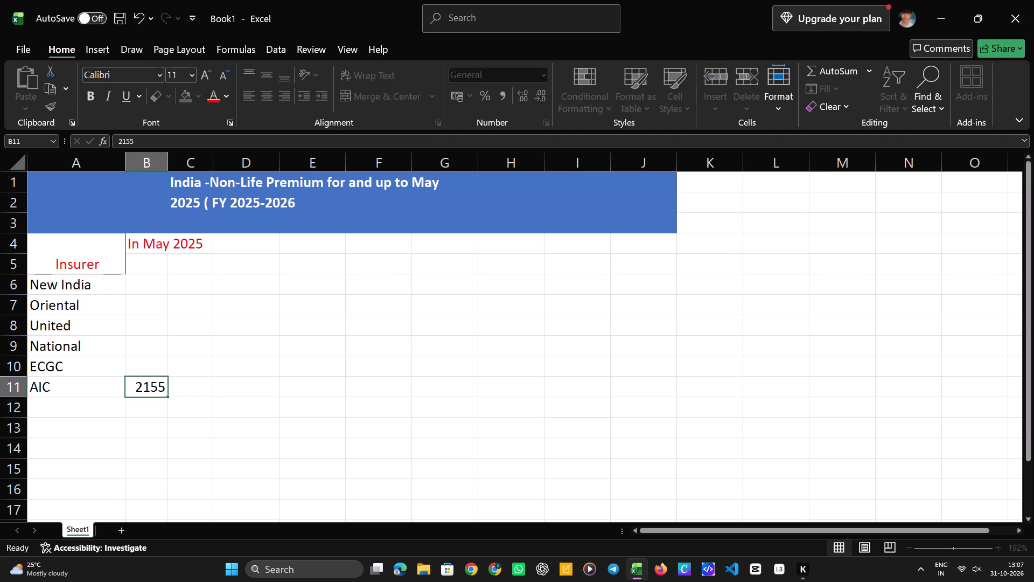
key("BackSpace")
Enter INR in cell B5, directly under the "In May 2025" heading.
left_click(150, 268)
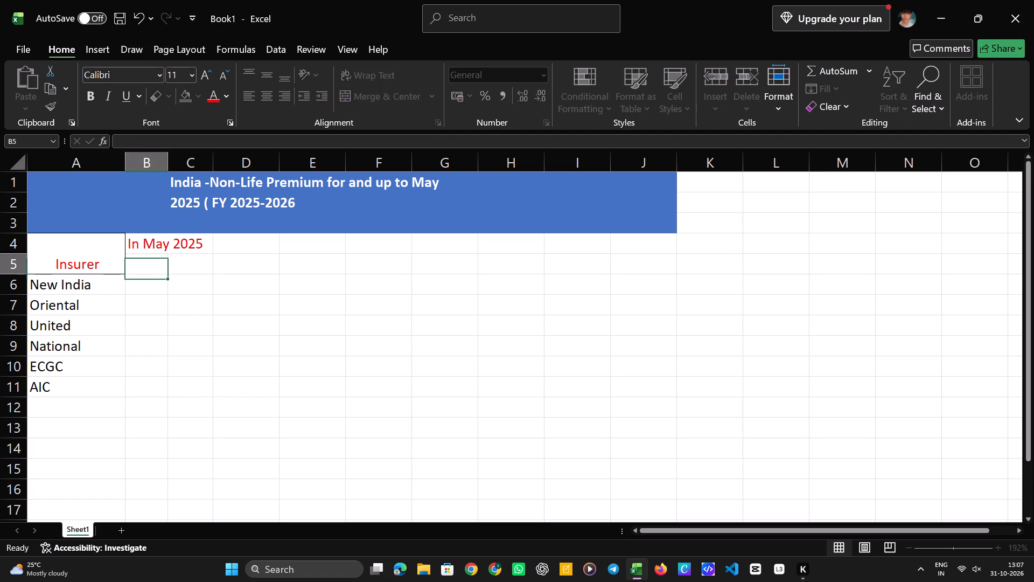
key("i")
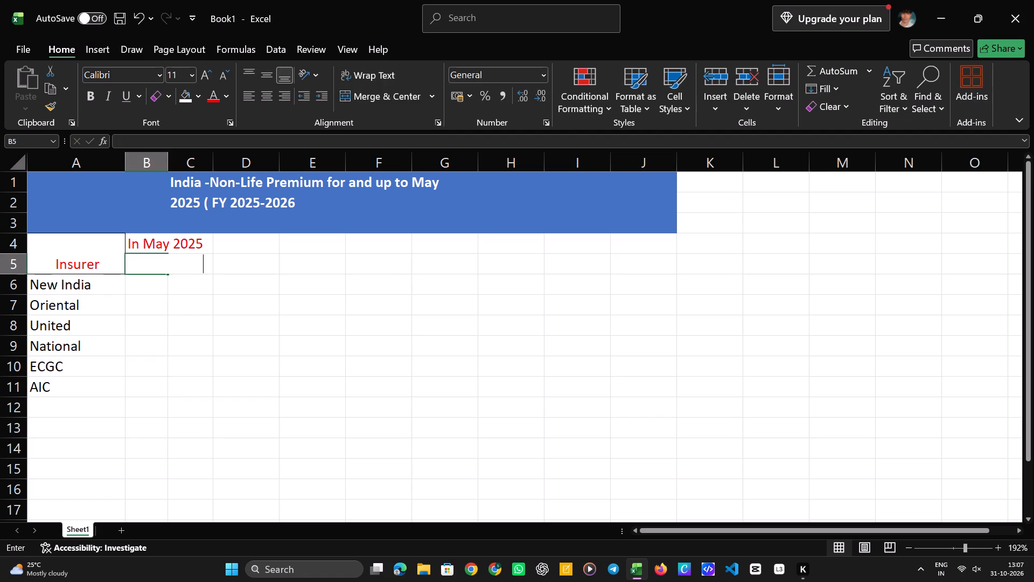
key("n")
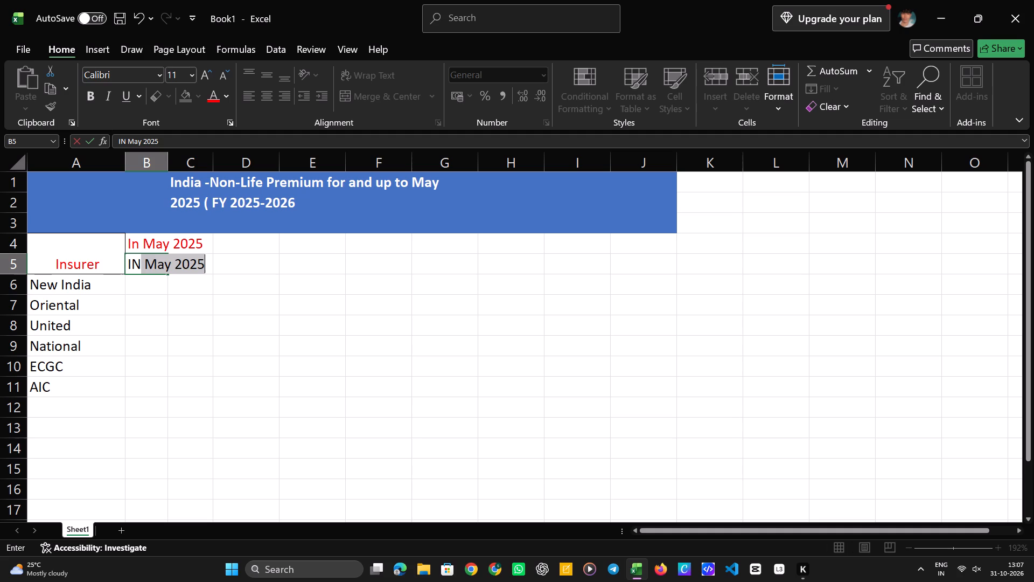
key("r")
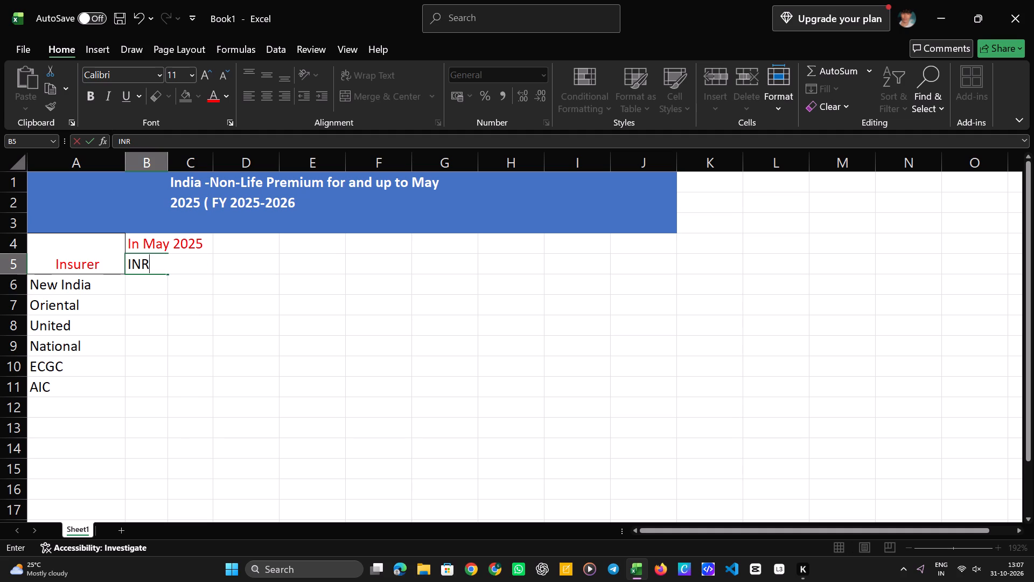
left_click(186, 271)
left_click(186, 261)
left_click(186, 293)
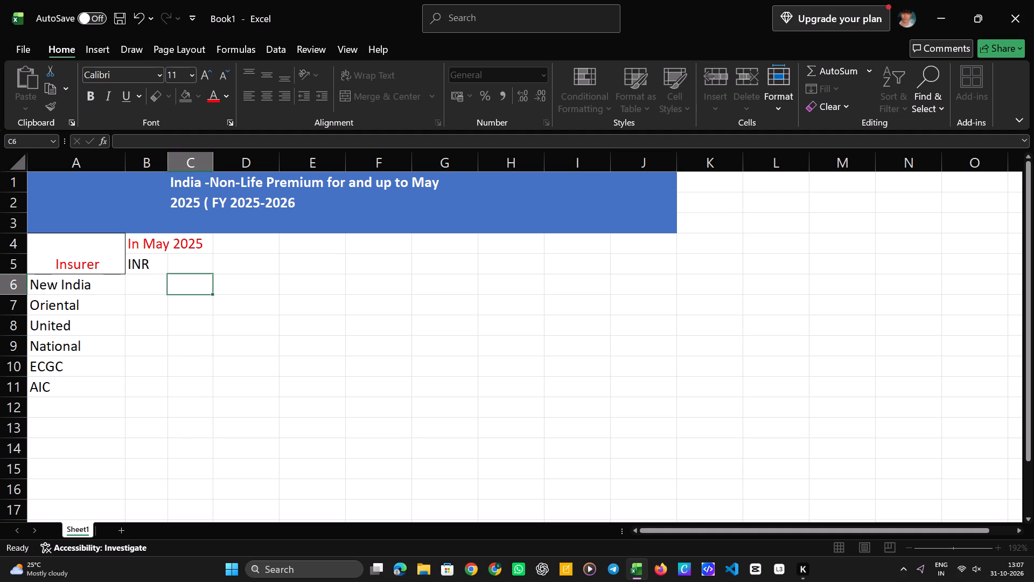
left_click(181, 263)
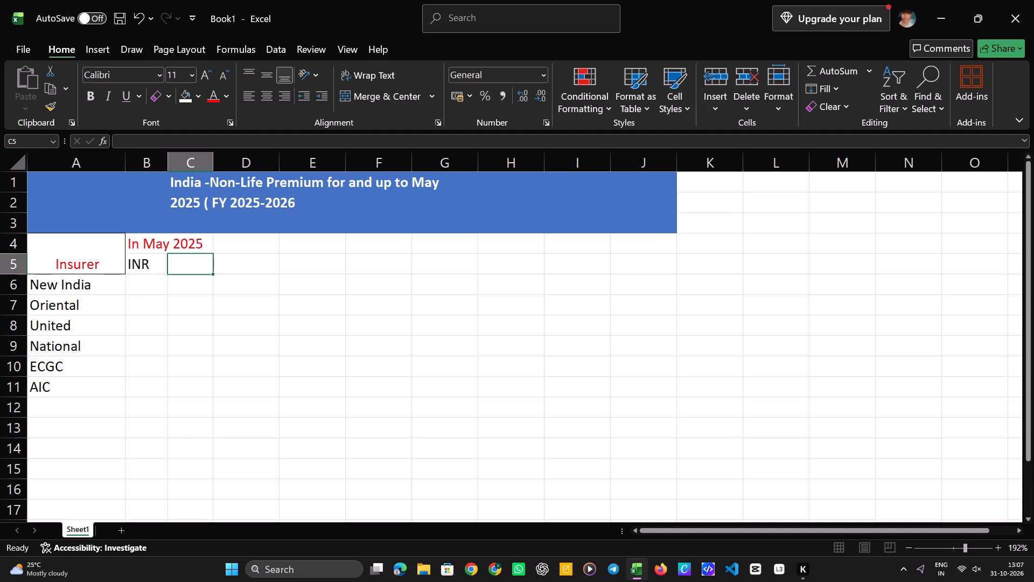
Extend the text in cell B5 to read "INR Crs".
double_click(154, 262)
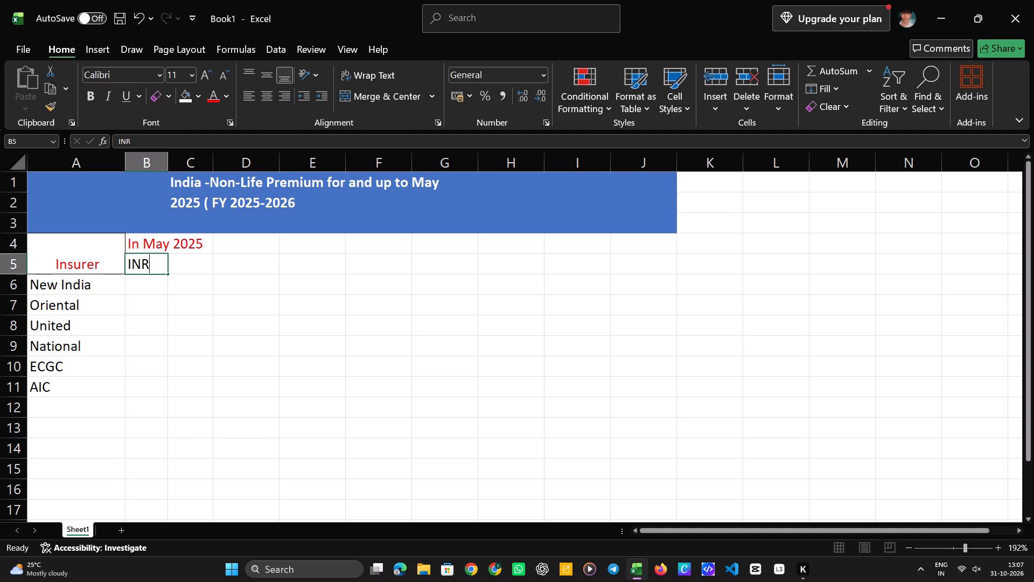
key("space")
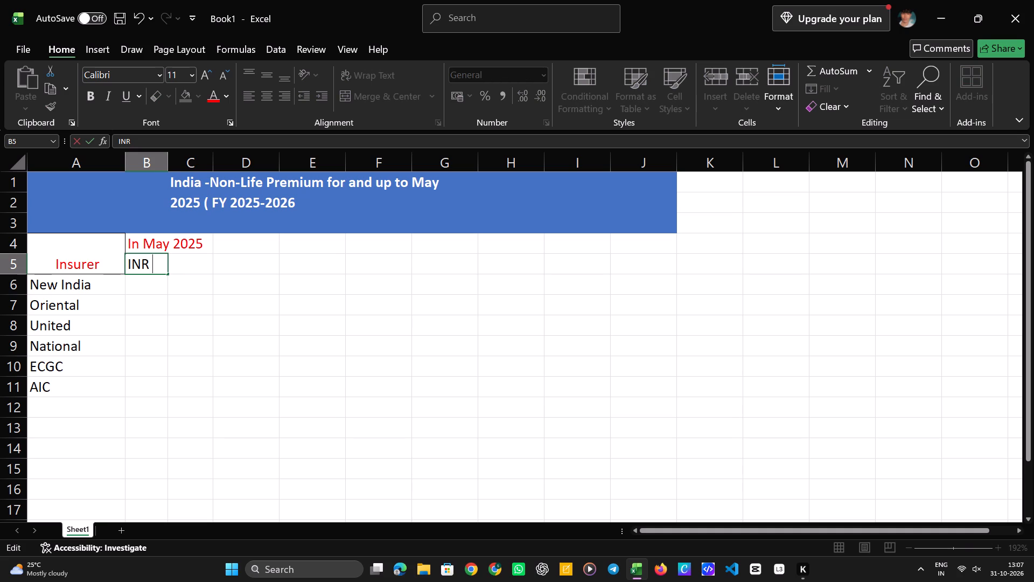
key("c")
key("BackSpace")
key("c")
key("r")
key("r")
key("BackSpace")
key("s")
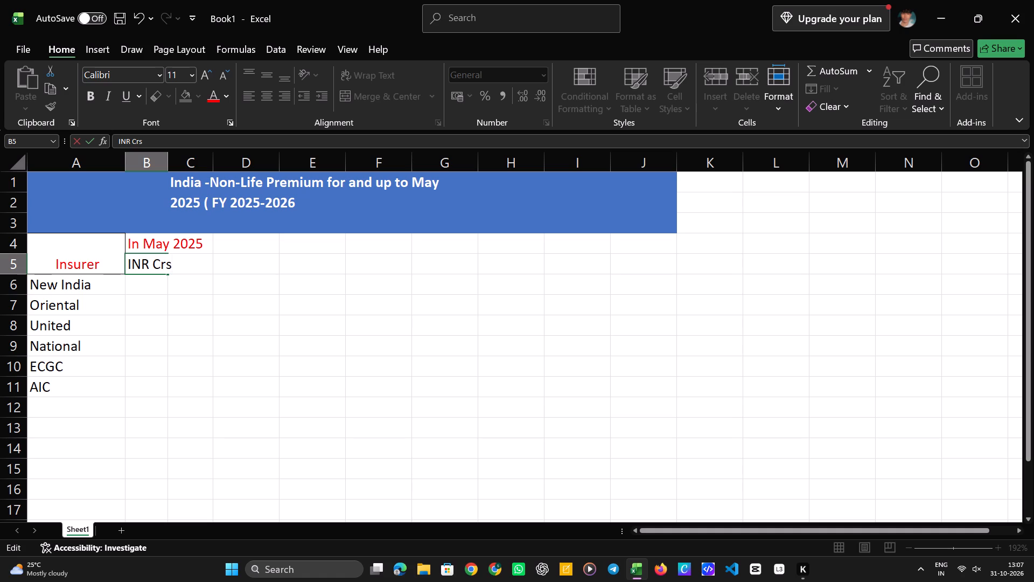
Set the font size of the "INR Crs" subheading in cell B5 to 9.
left_click_drag(130, 260, 130, 260)
left_click_drag(130, 260, 167, 265)
left_click(145, 264)
left_click_drag(126, 262, 170, 266)
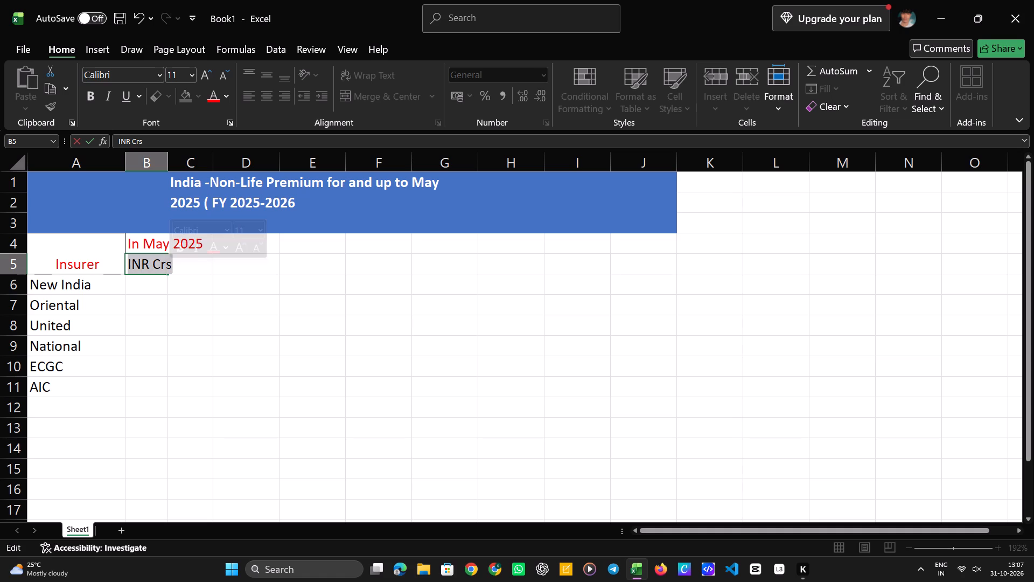
left_click(189, 75)
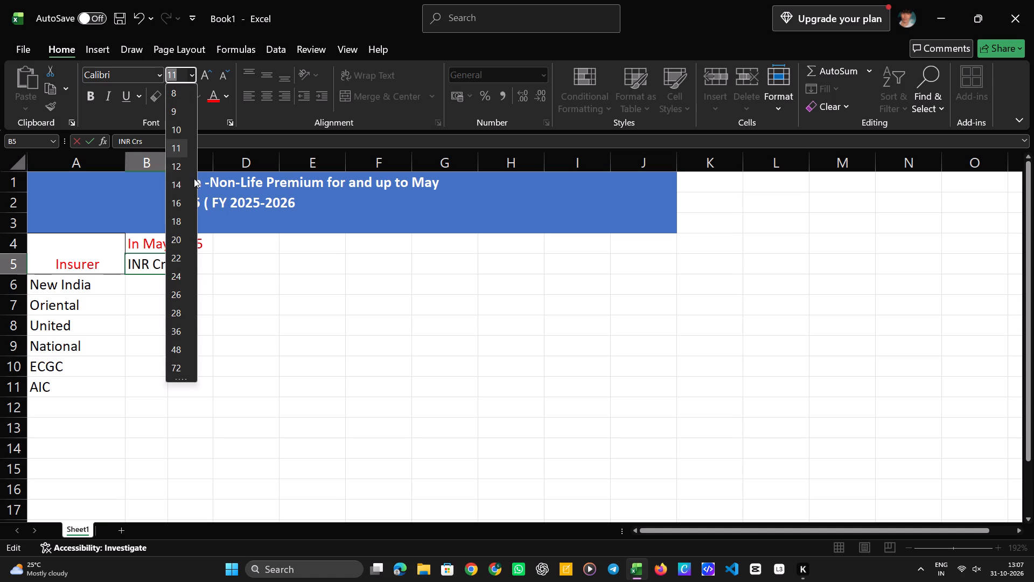
left_click(175, 108)
left_click(181, 262)
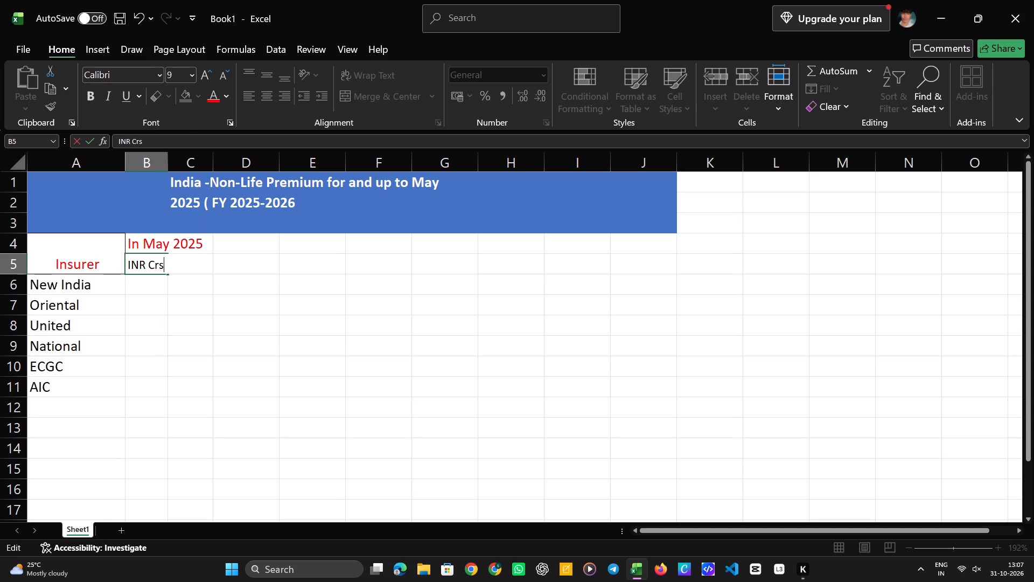
left_click(179, 261)
left_click(191, 311)
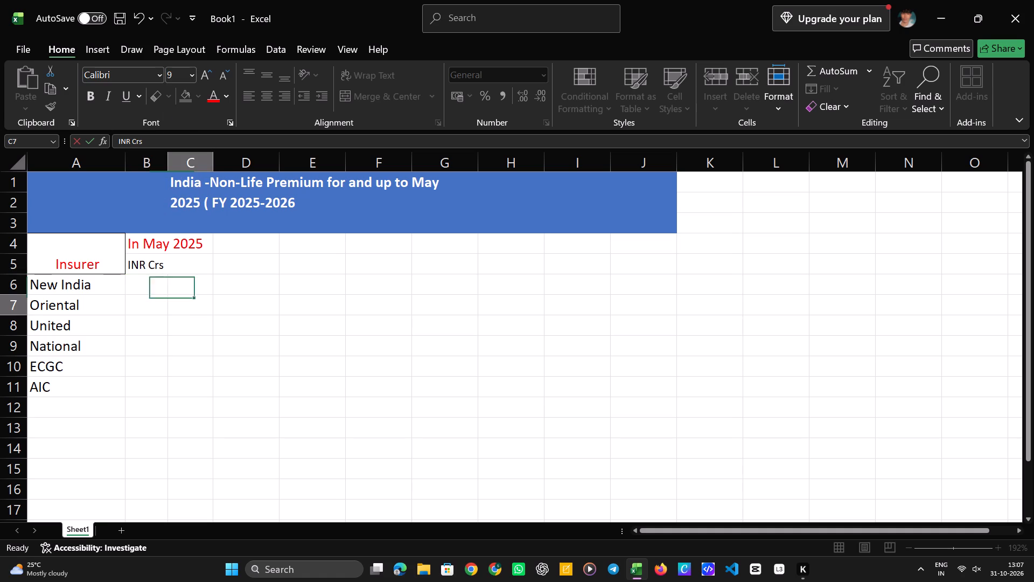
left_click(187, 274)
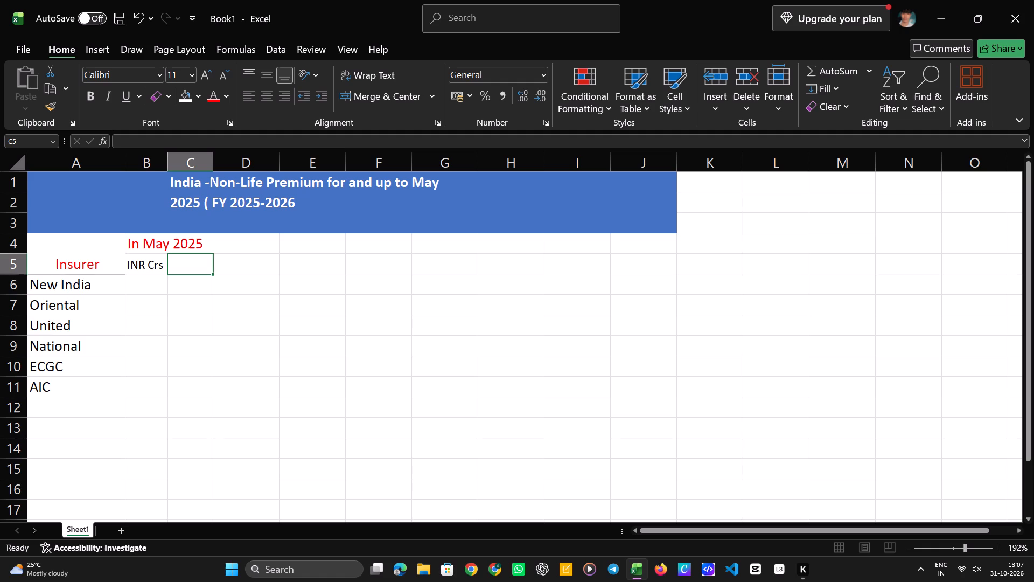
Colour the "INR Crs" subheading in cell B5 red to match the headings.
left_click(148, 262)
left_click(211, 98)
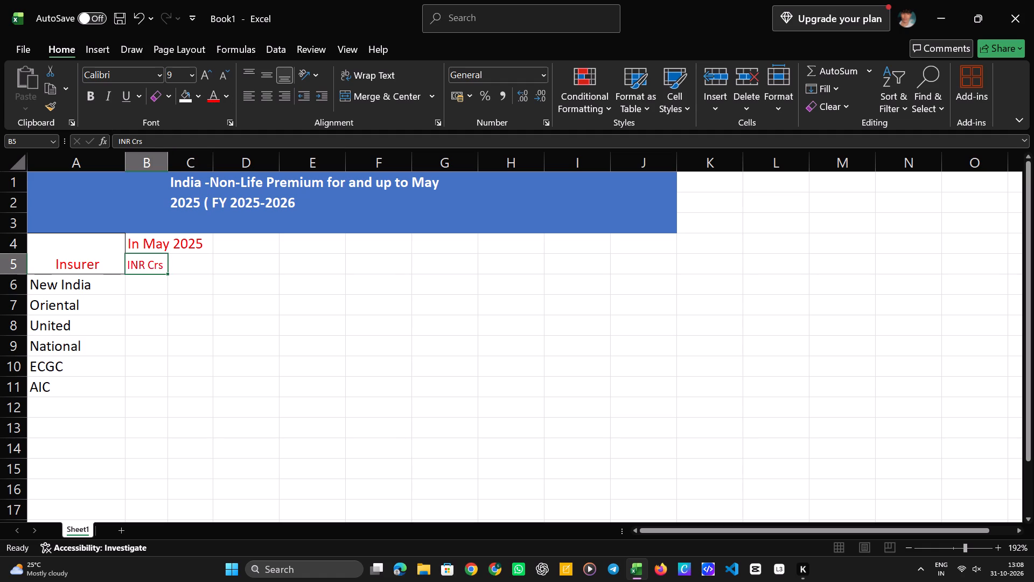
Enter the subheading Growth in cell C5, beside "INR Crs".
left_click(190, 262)
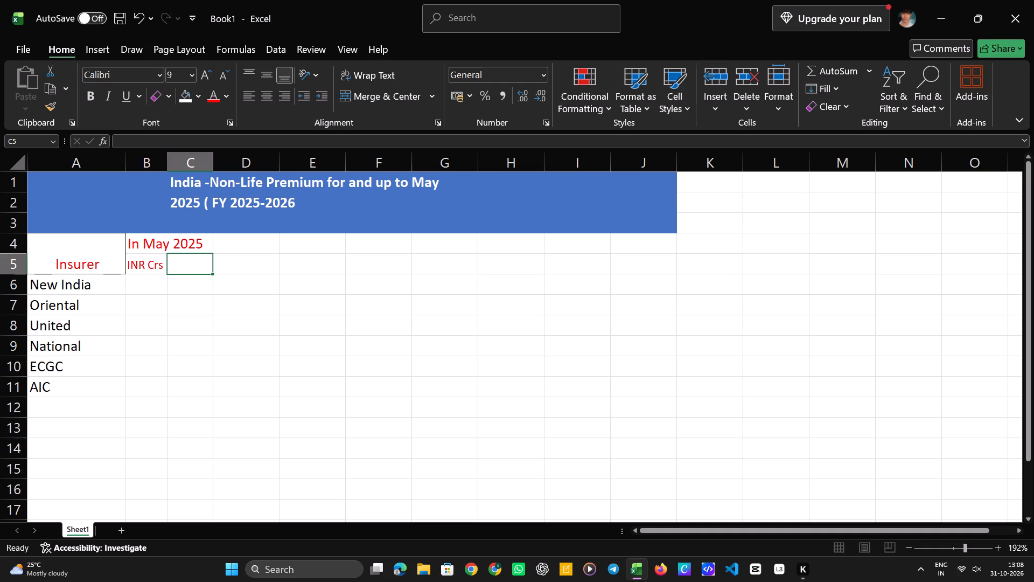
key("g")
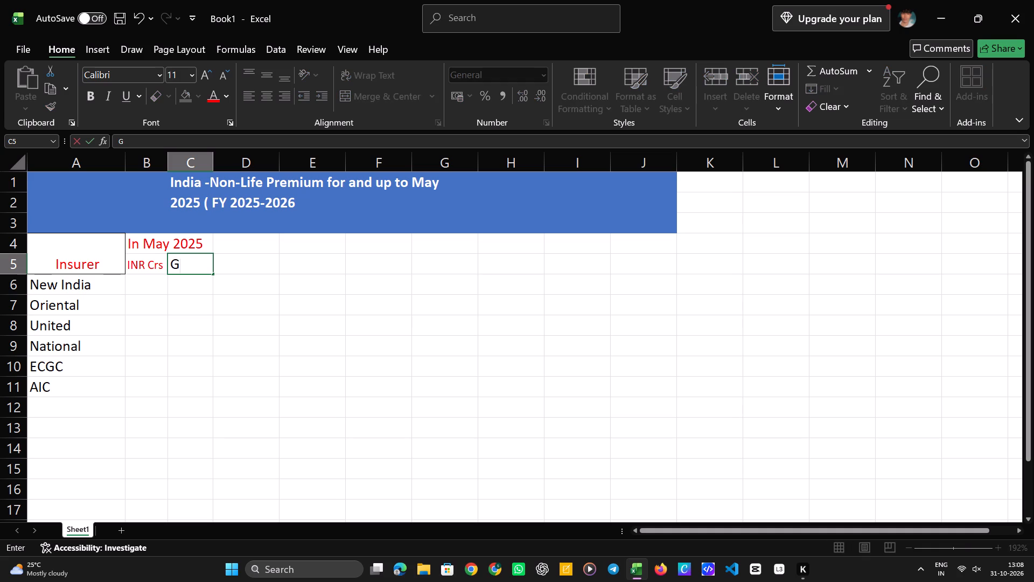
key("r")
key("o")
key("w")
key("t")
key("h")
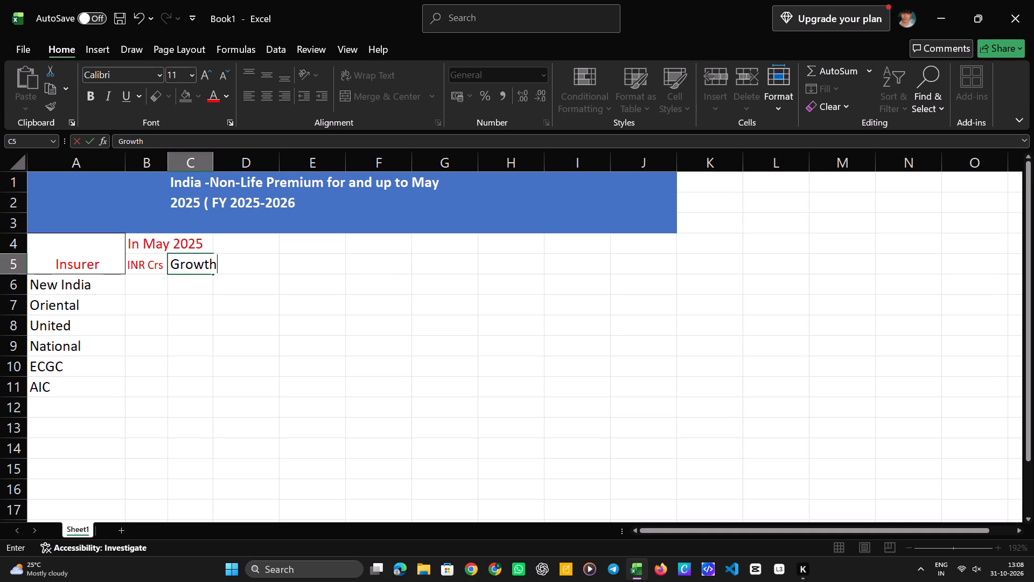
Set the font size of the "Growth" subheading in cell C5 to 9.
left_click_drag(170, 261, 213, 268)
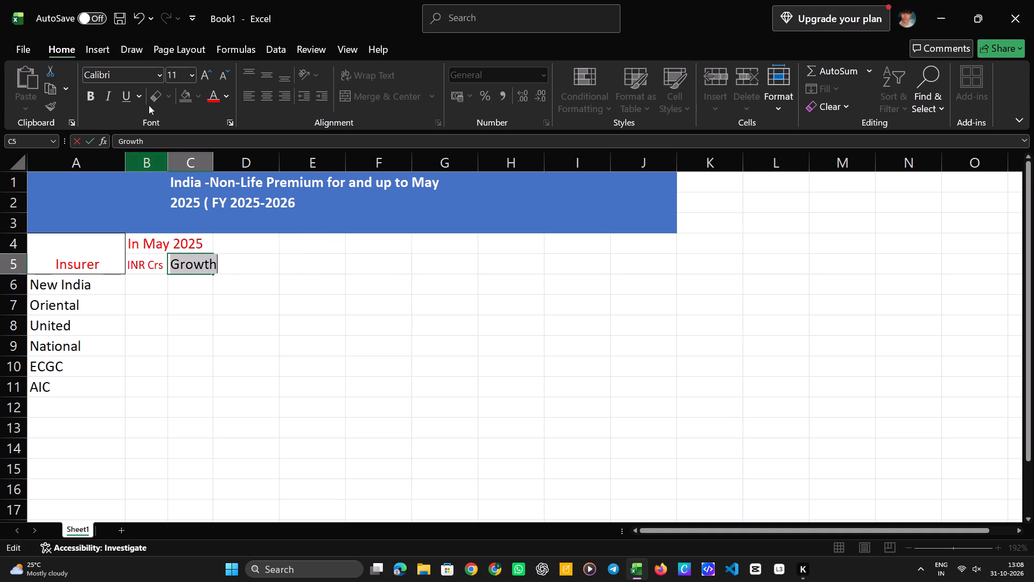
left_click(188, 74)
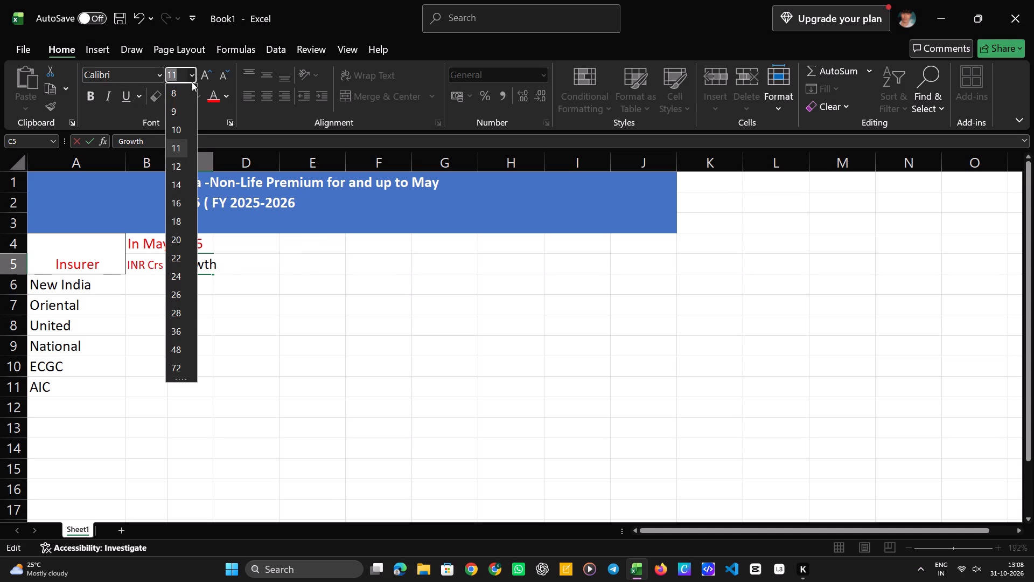
left_click(180, 109)
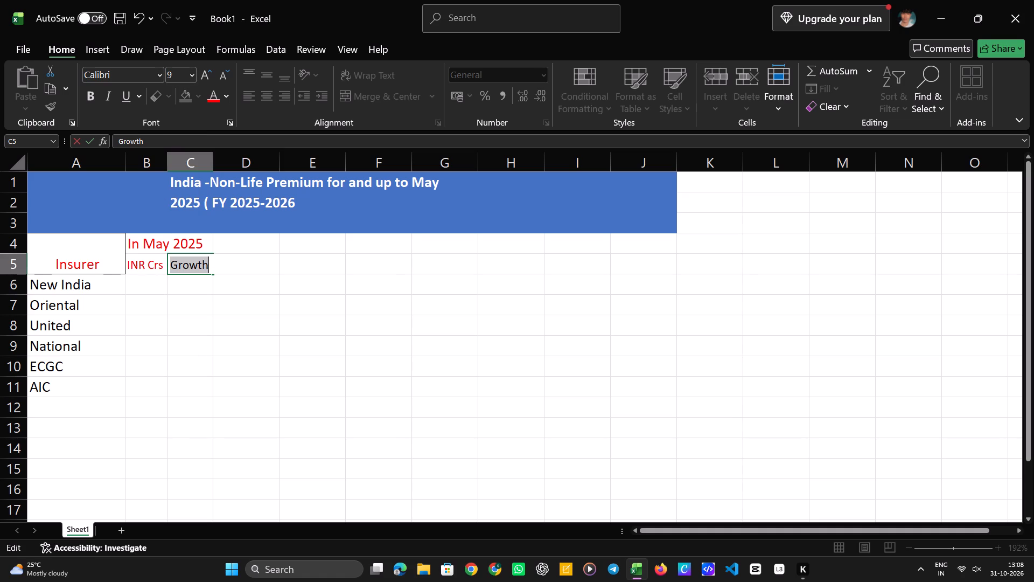
left_click(192, 283)
Colour the "Growth" subheading in cell C5 red like the neighbouring "INR Crs" subheading.
left_click(183, 265)
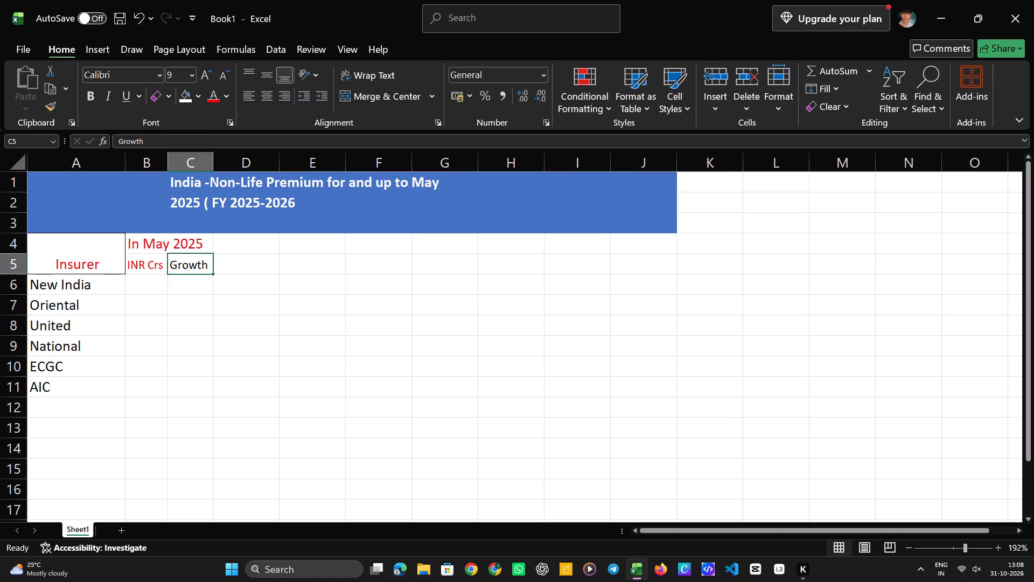
left_click(212, 93)
Enter the May 2025 premiums under "INR Crs": 2945 for New India in B6 and 1473 for Oriental in B7.
left_click(149, 283)
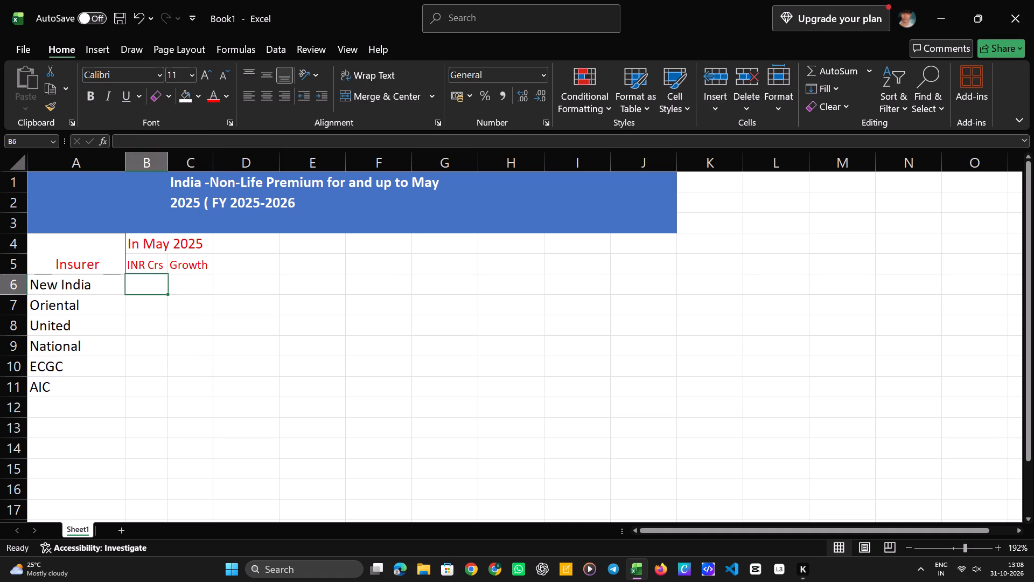
left_click(237, 245)
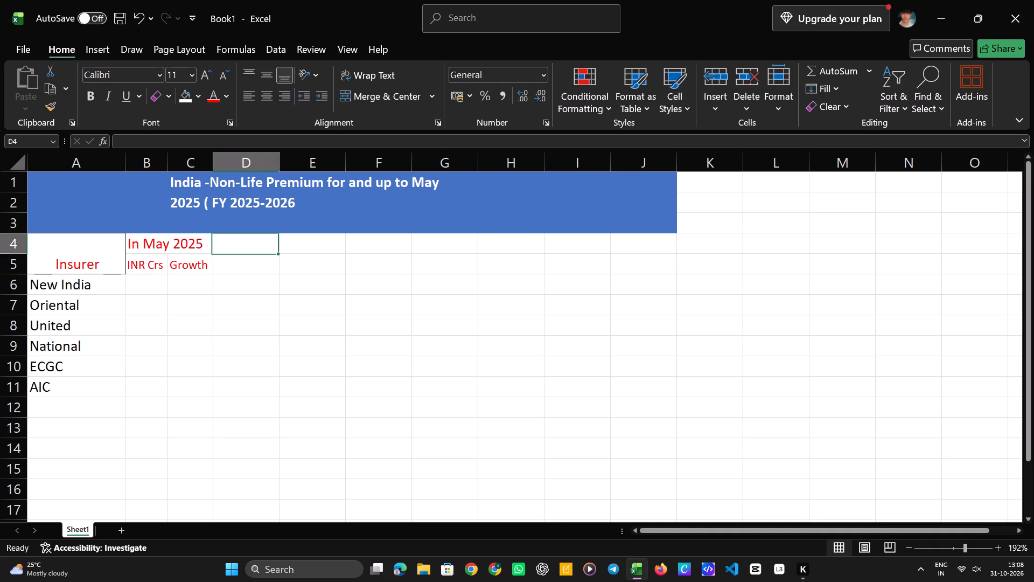
left_click(151, 276)
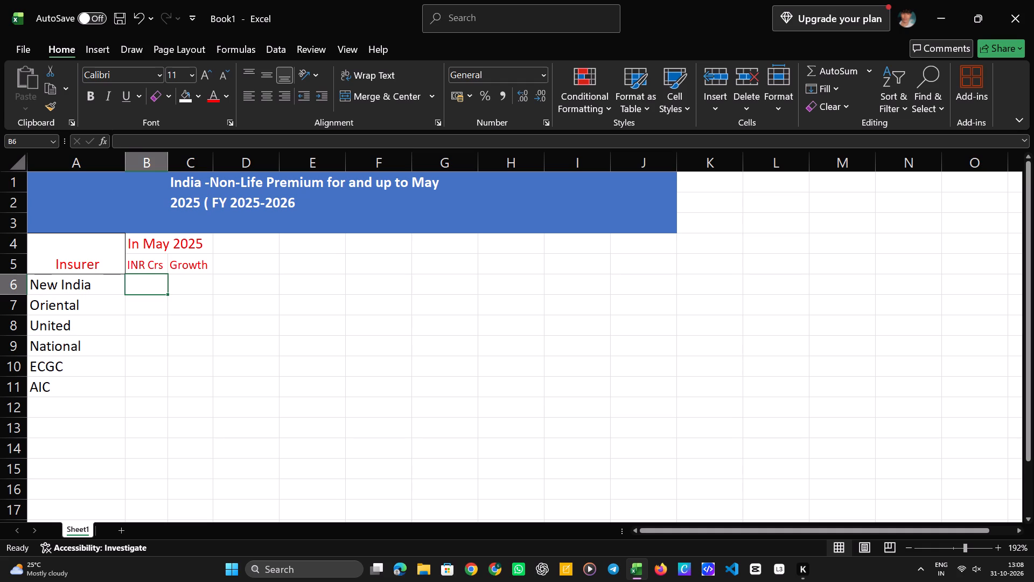
key("2")
key("9")
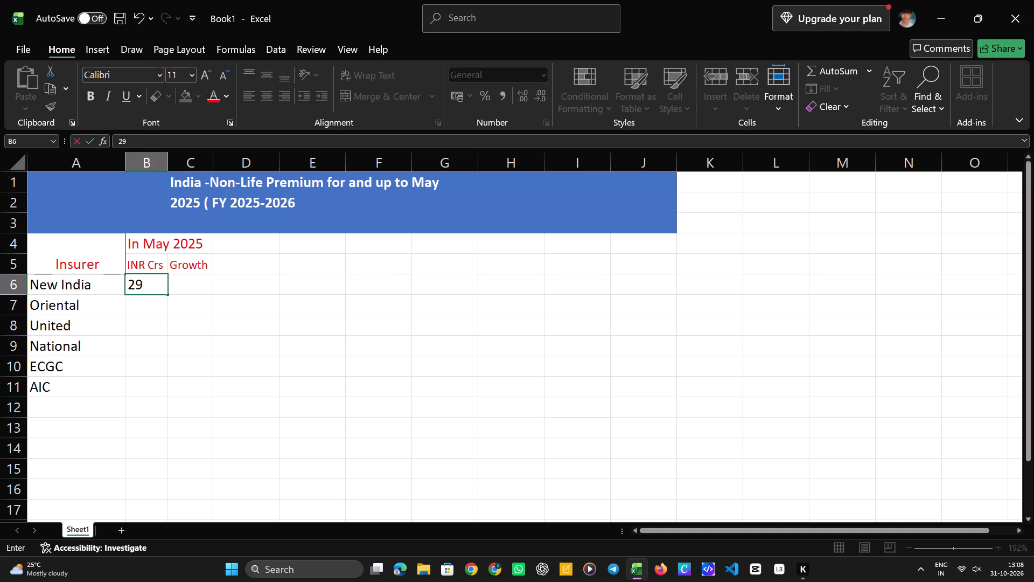
key("4")
key("5")
key("Return")
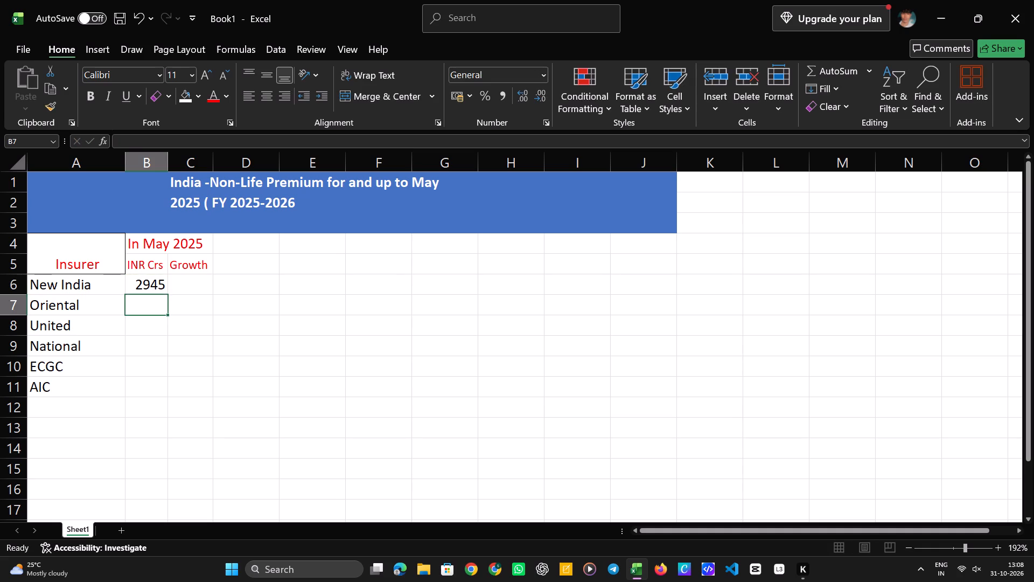
key("1")
key("4")
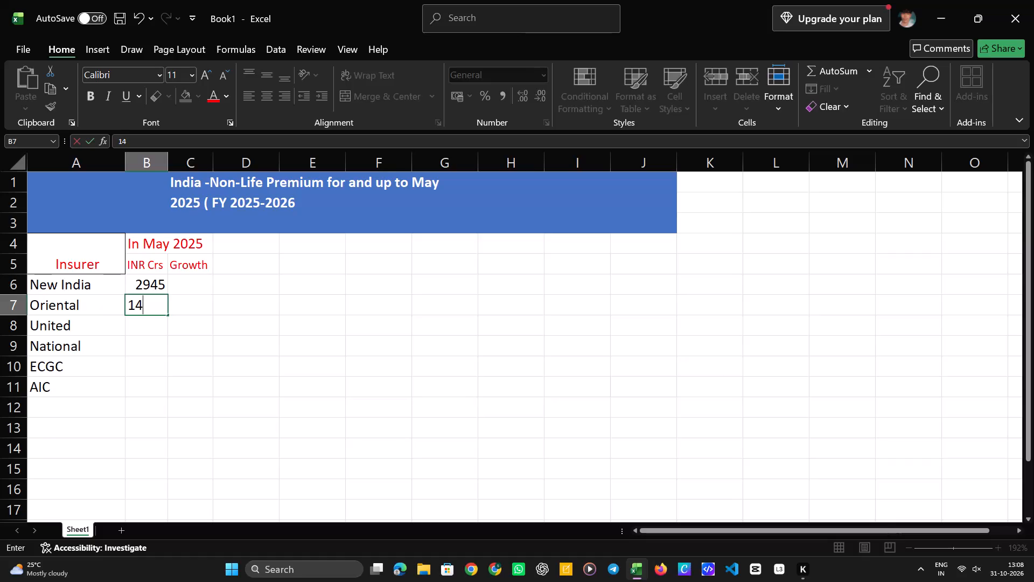
key("7")
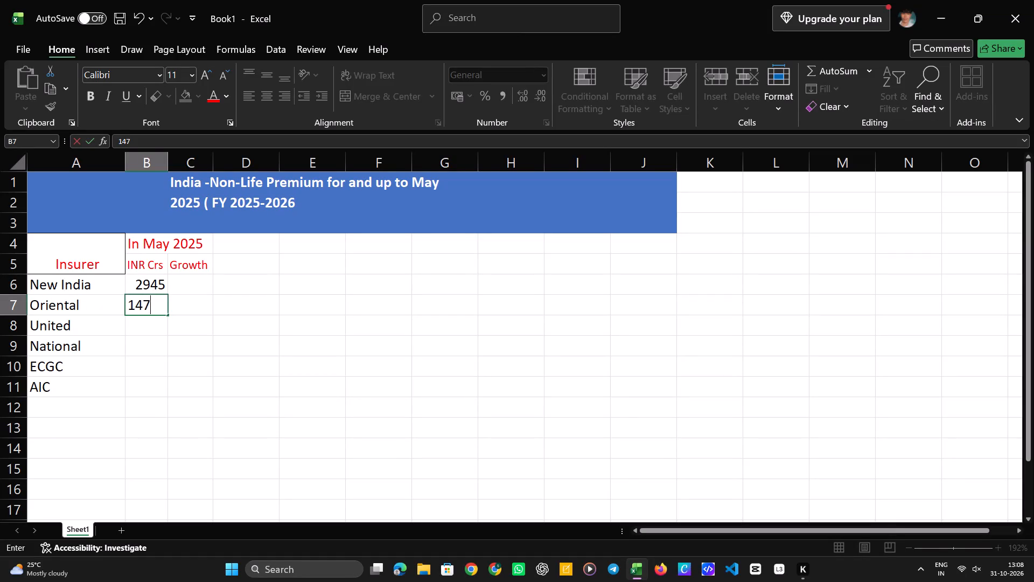
key("3")
key("Return")
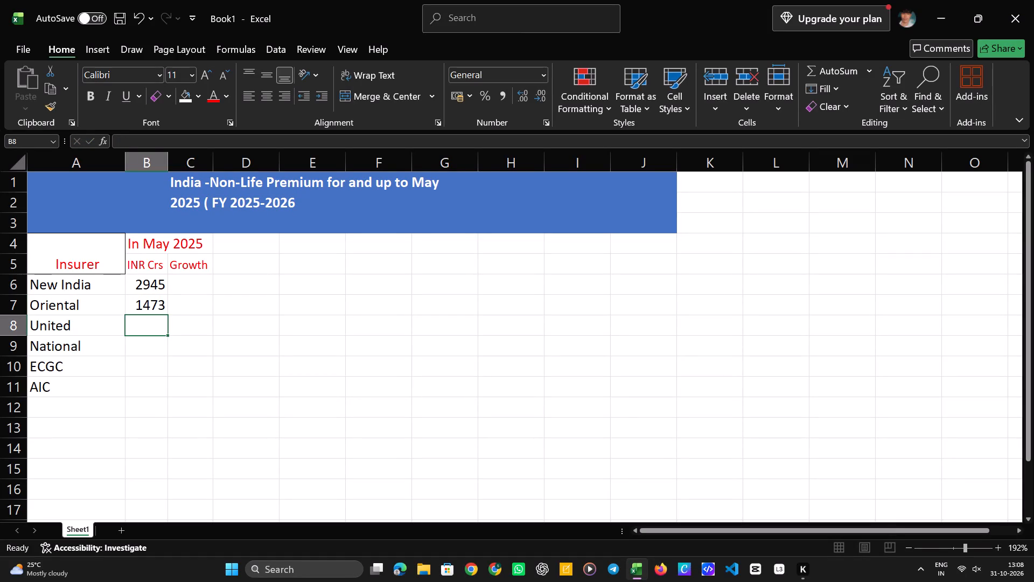
Enter the May 2025 premium 1827 for United in cell B8 under "INR Crs".
key("1")
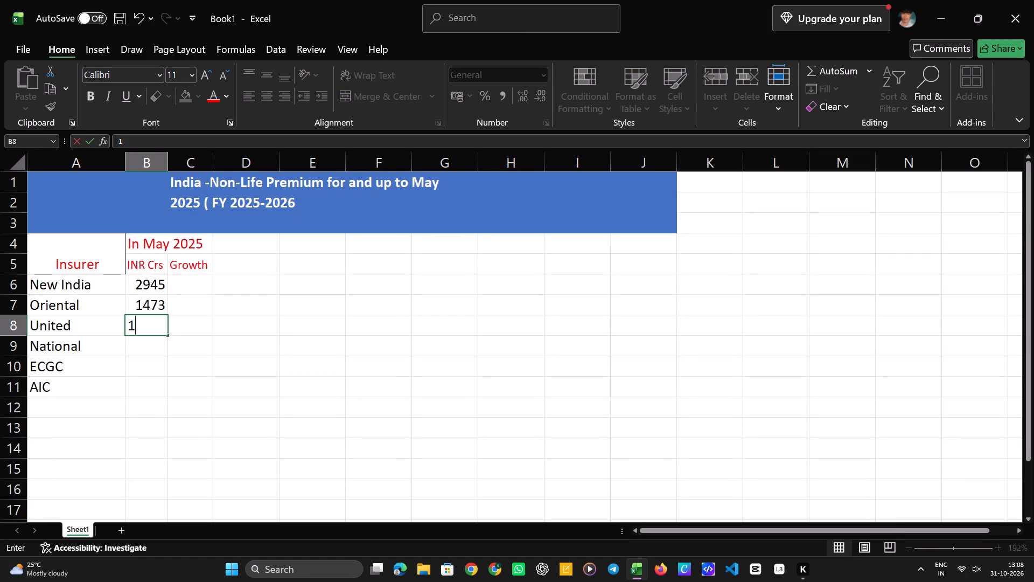
key("8")
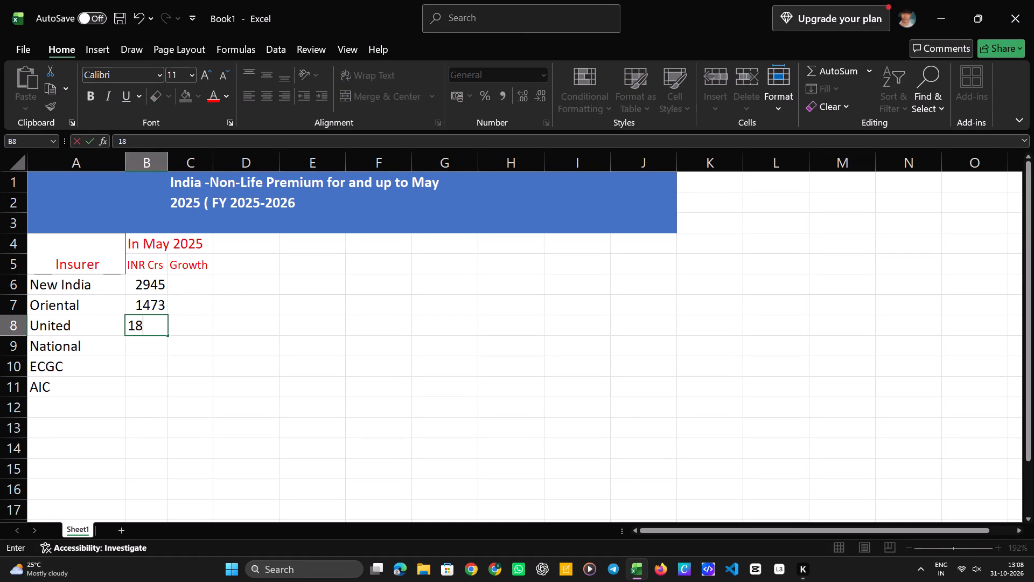
key("2")
key("7")
key("Return")
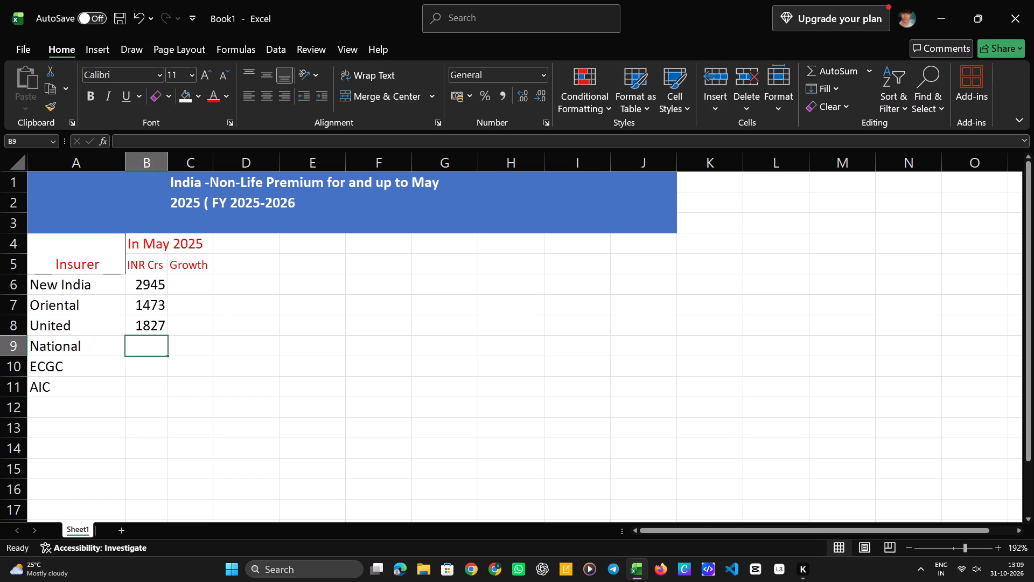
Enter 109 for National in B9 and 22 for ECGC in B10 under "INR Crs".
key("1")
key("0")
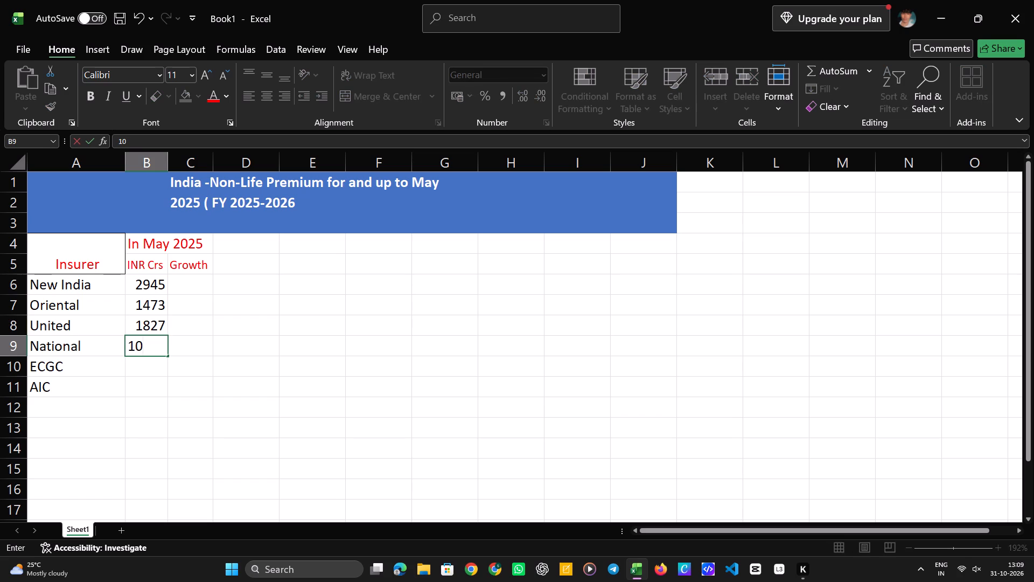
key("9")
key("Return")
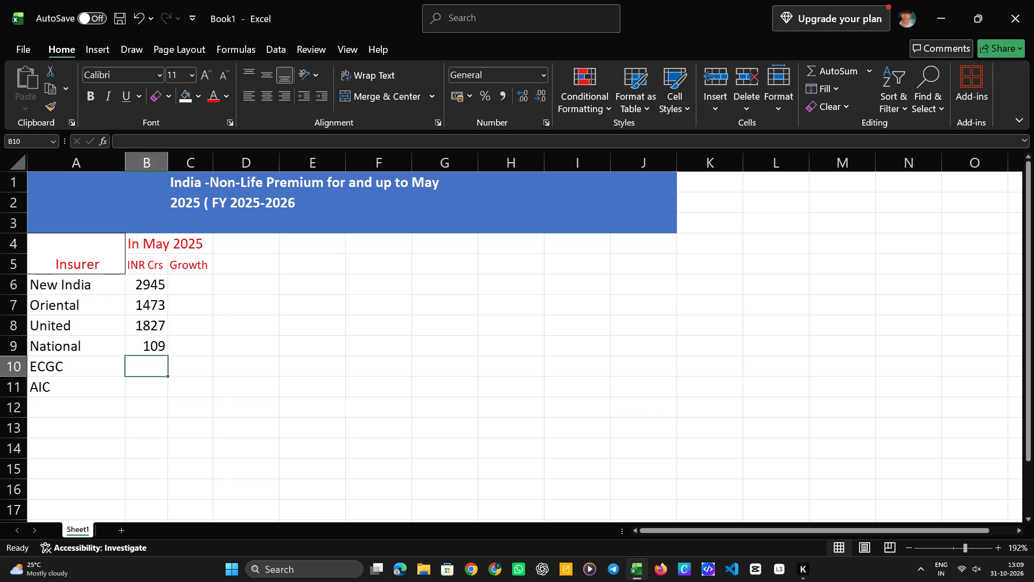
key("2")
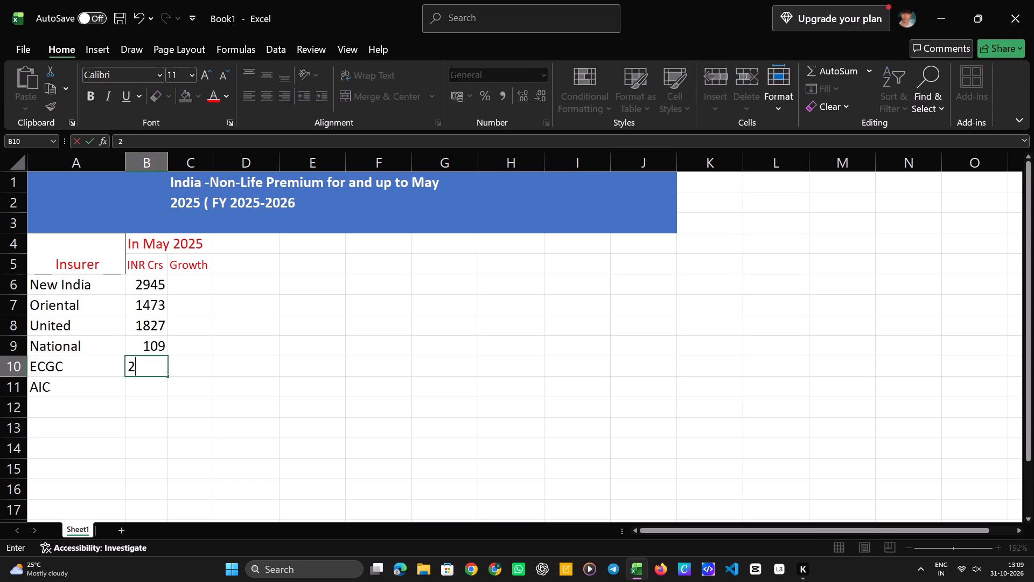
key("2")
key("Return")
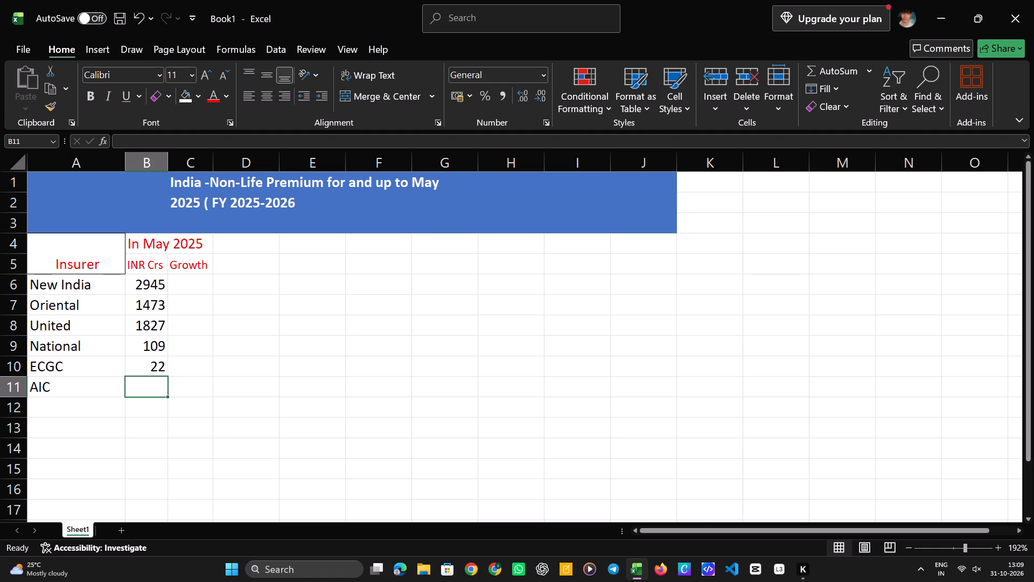
Set the "INR Crs" values to 1053 for National in B9, 109 for ECGC in B10 and 22 for AIC in B11.
left_click(151, 330)
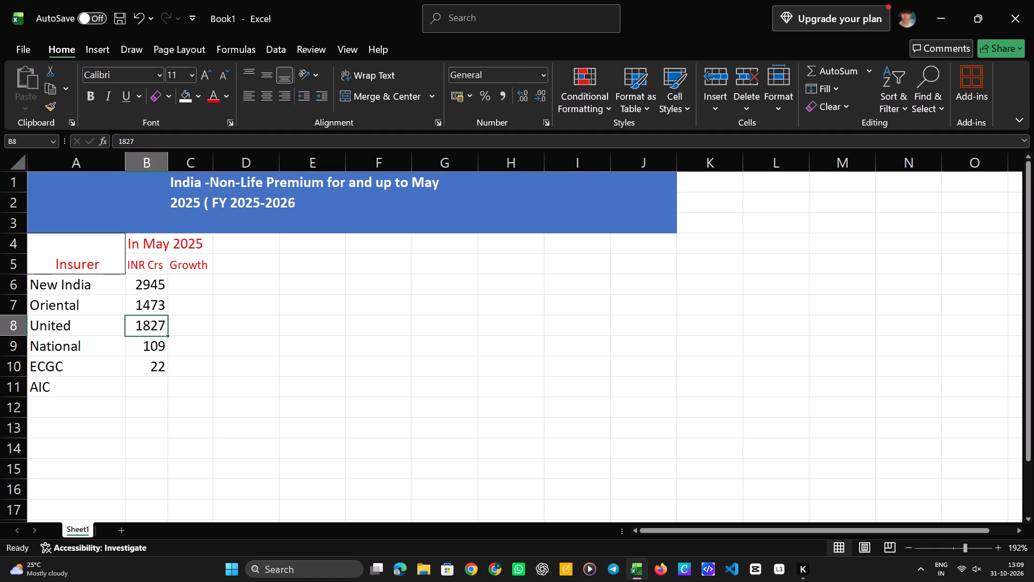
left_click(158, 349)
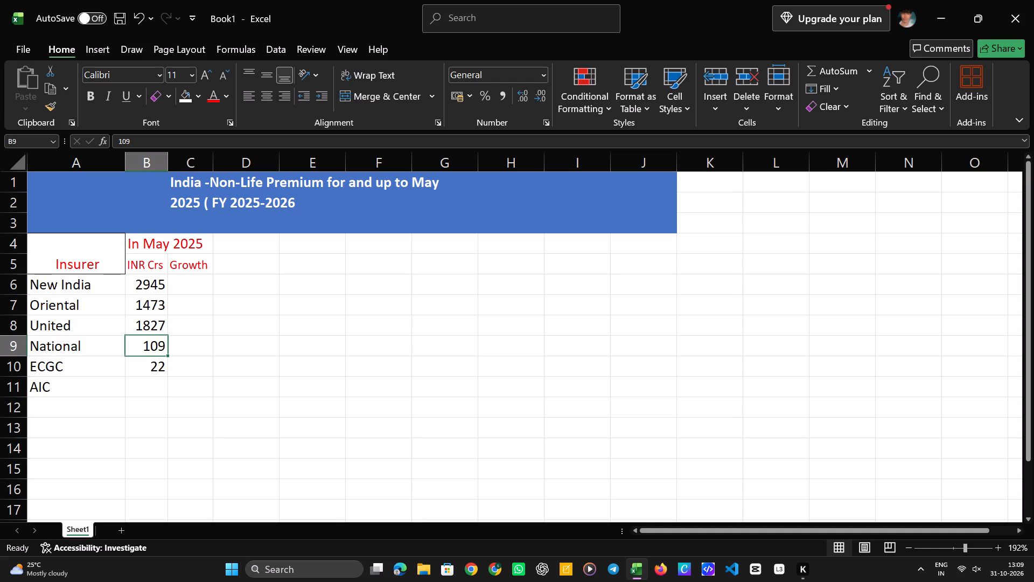
key("BackSpace")
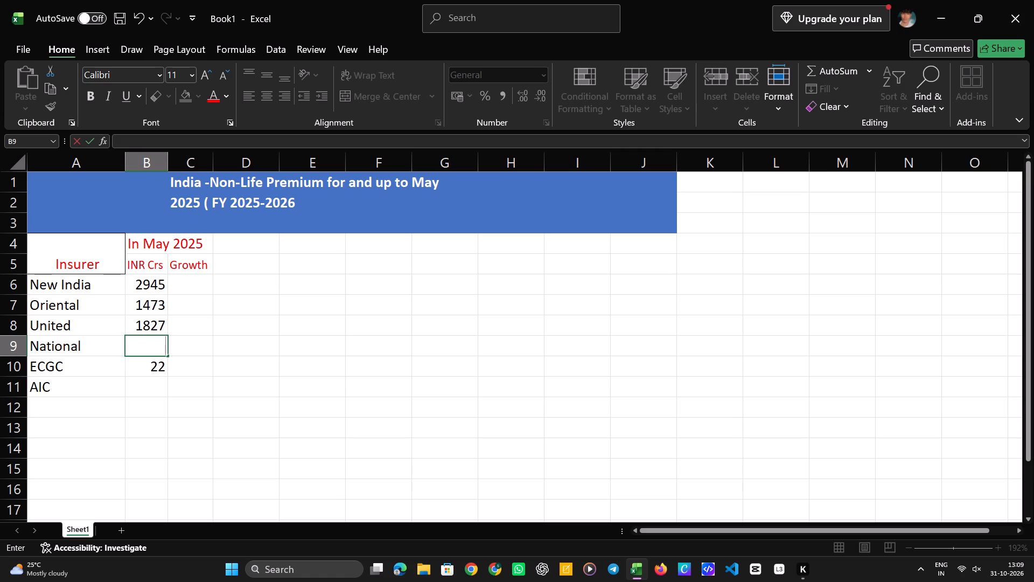
key("1")
key("0")
key("5")
key("3")
left_click(150, 369)
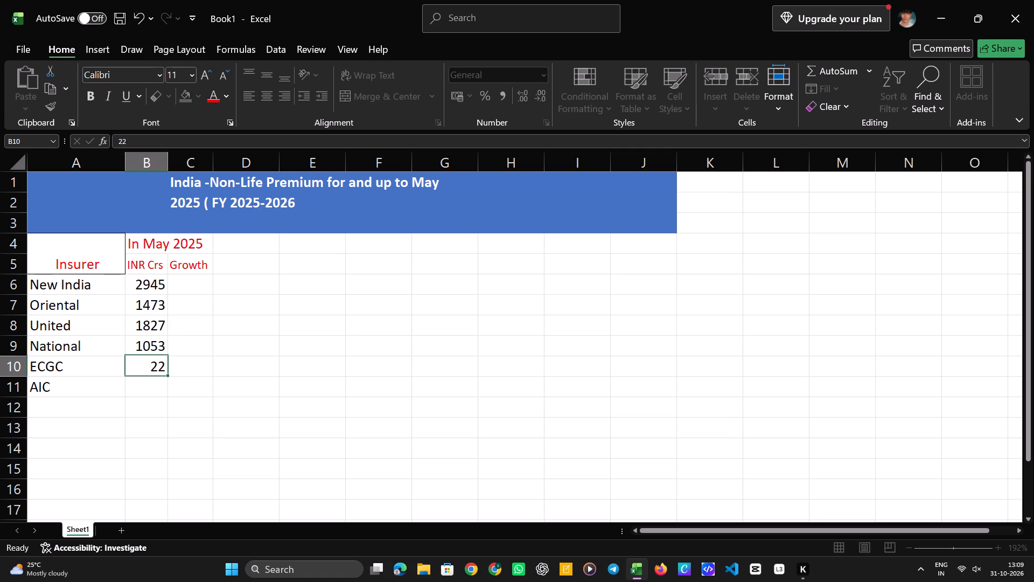
key("1")
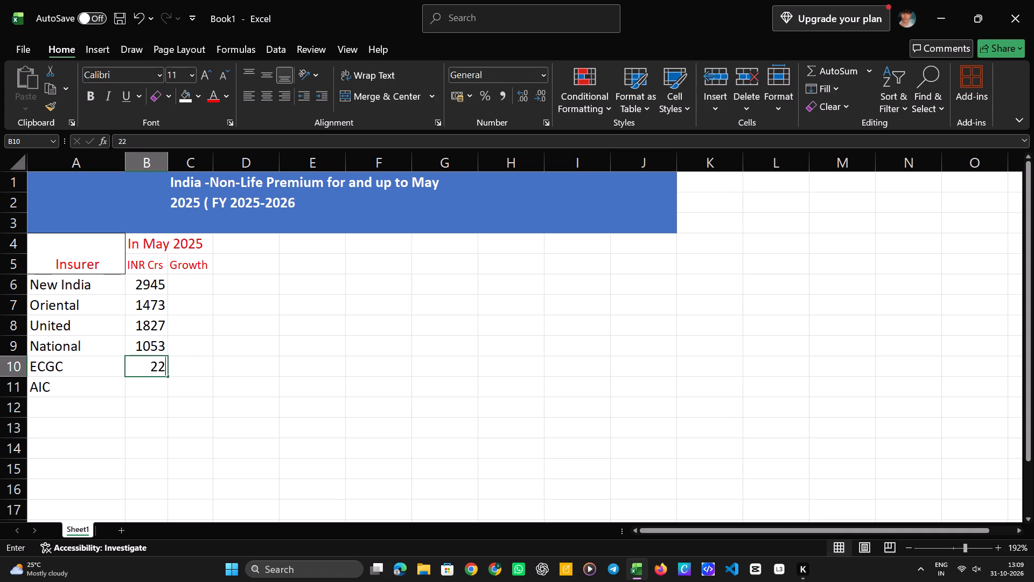
type("09")
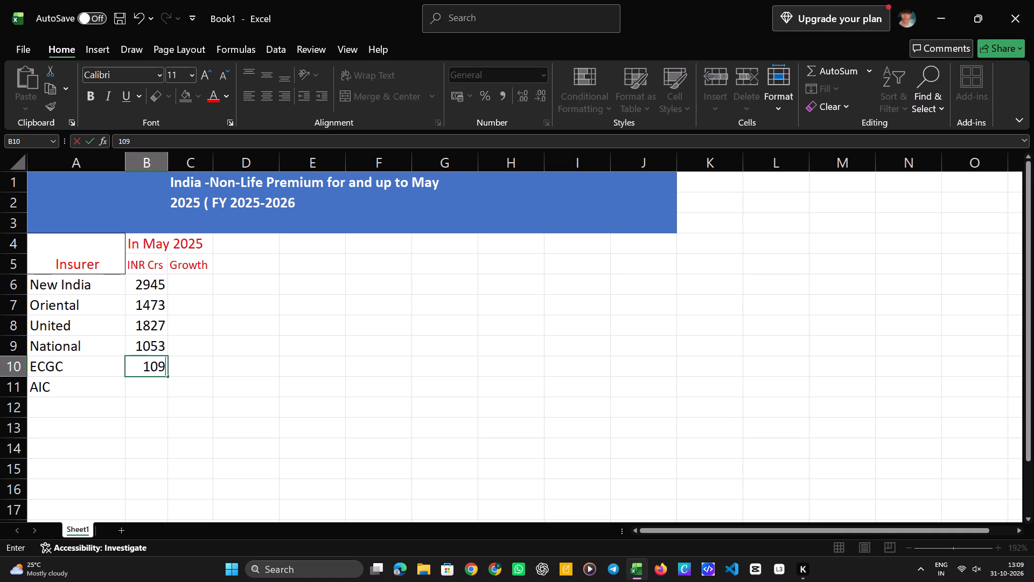
left_click(154, 385)
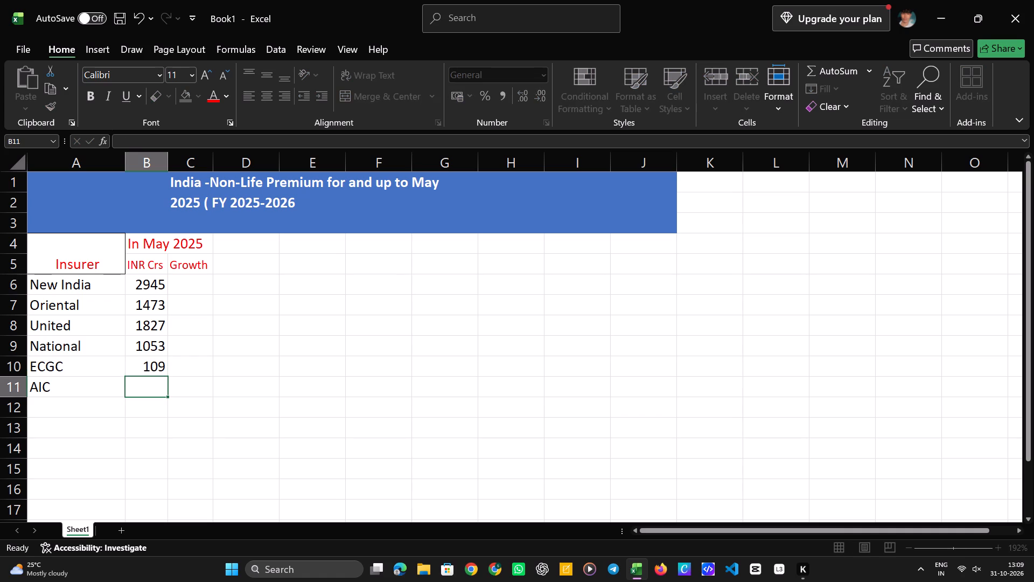
type("22")
left_click(246, 277)
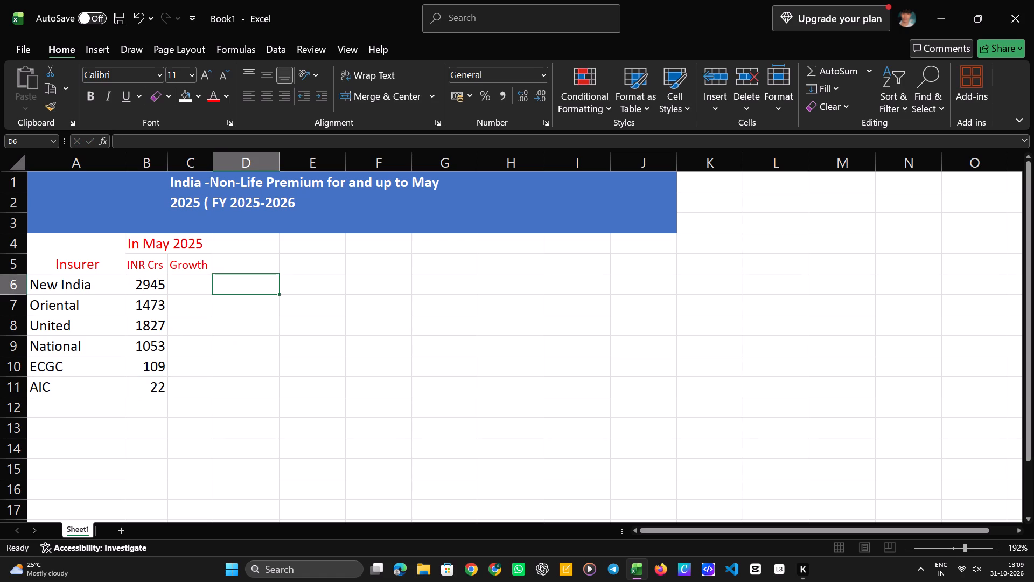
Narrow columns D and E slightly, to nearly equal widths.
left_click(271, 241)
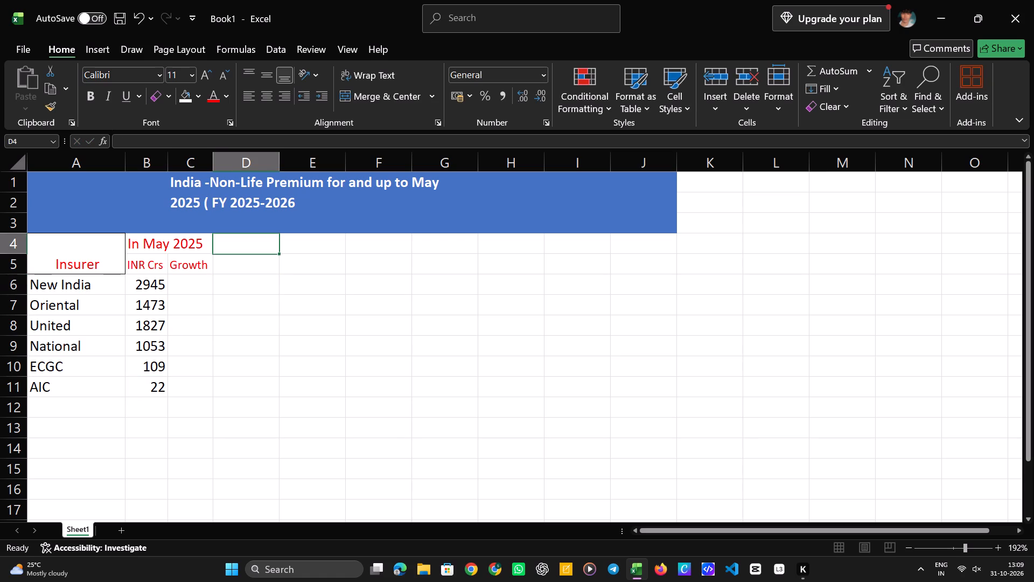
left_click_drag(281, 158, 269, 155)
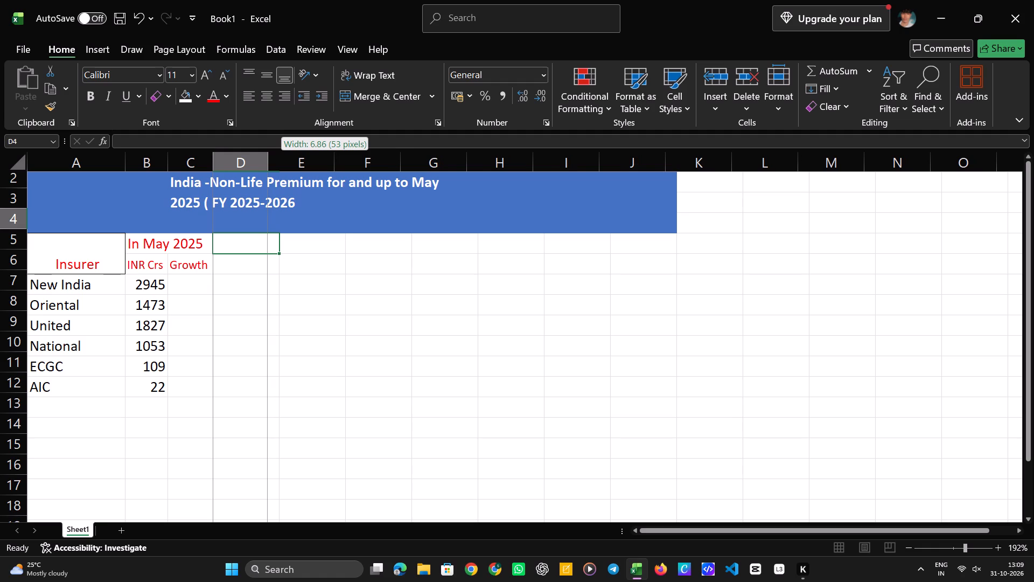
left_click_drag(269, 155, 275, 157)
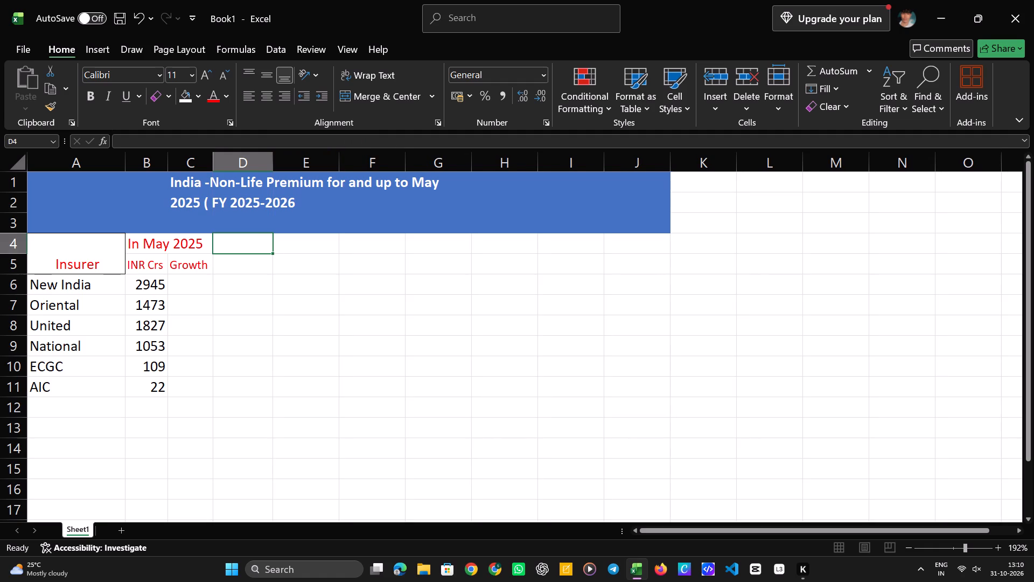
left_click_drag(340, 158, 339, 156)
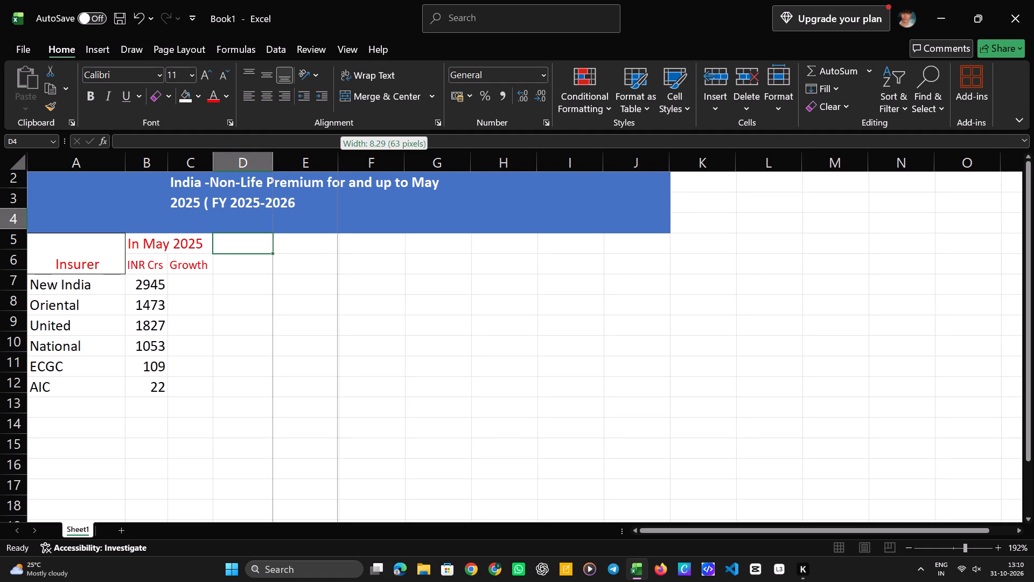
left_click_drag(339, 156, 333, 155)
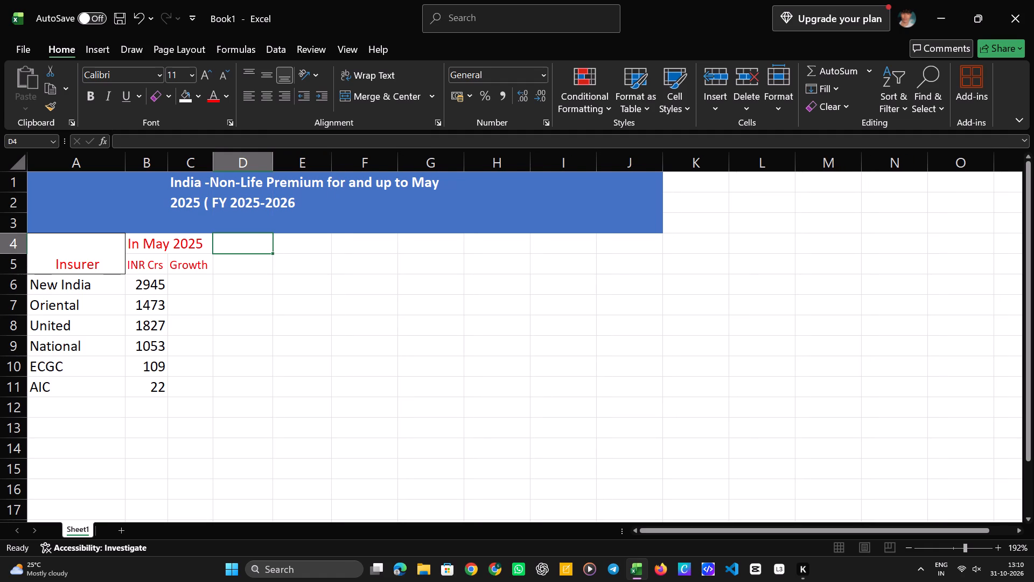
Enter "upto" in cell D4, beside the "In May 2025" heading, with two leading spaces.
left_click(242, 242)
left_click(242, 242)
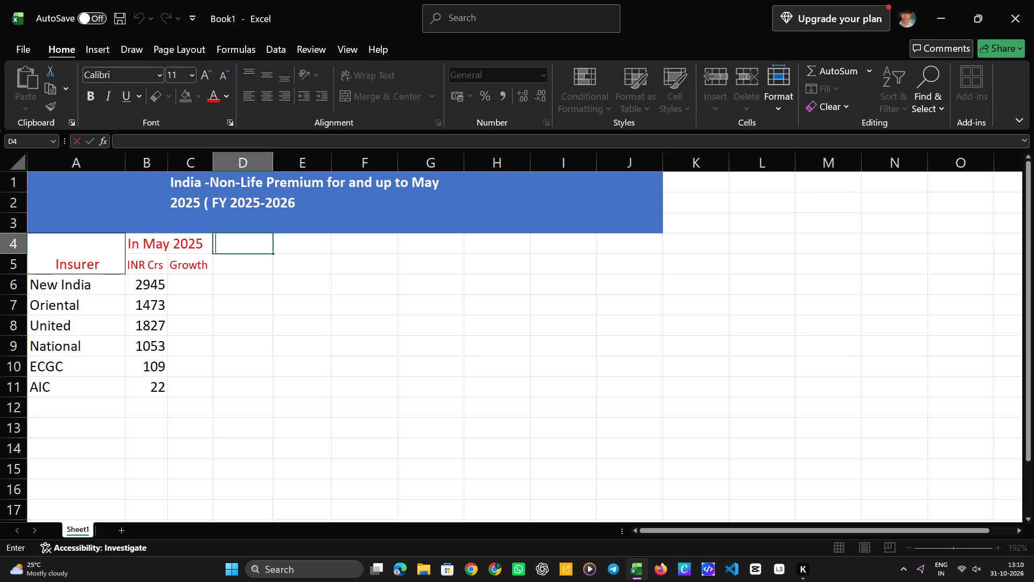
key("space")
key("space")
key("u")
key("p")
key("t")
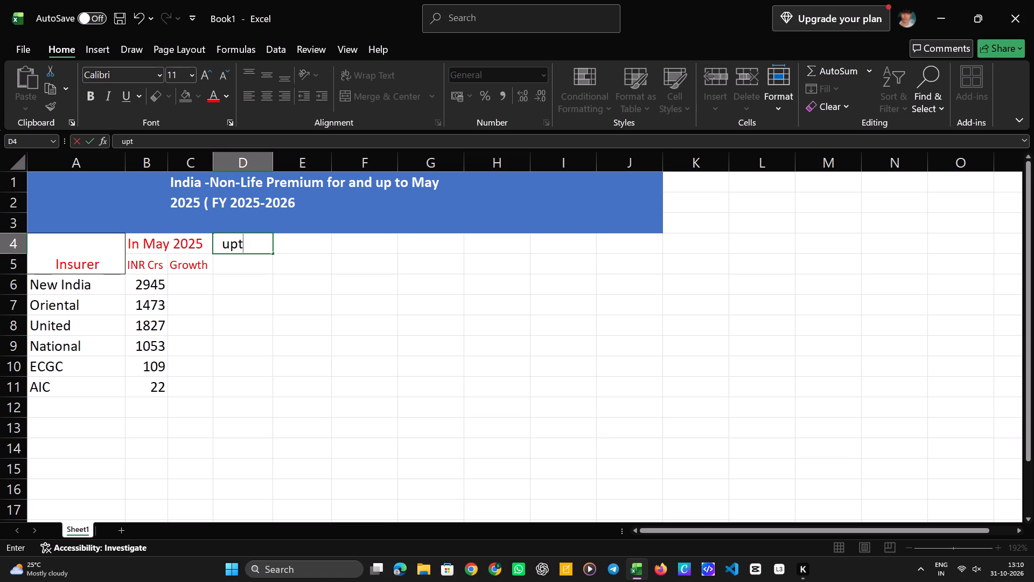
key("o")
key("space")
key("space")
key("Tab")
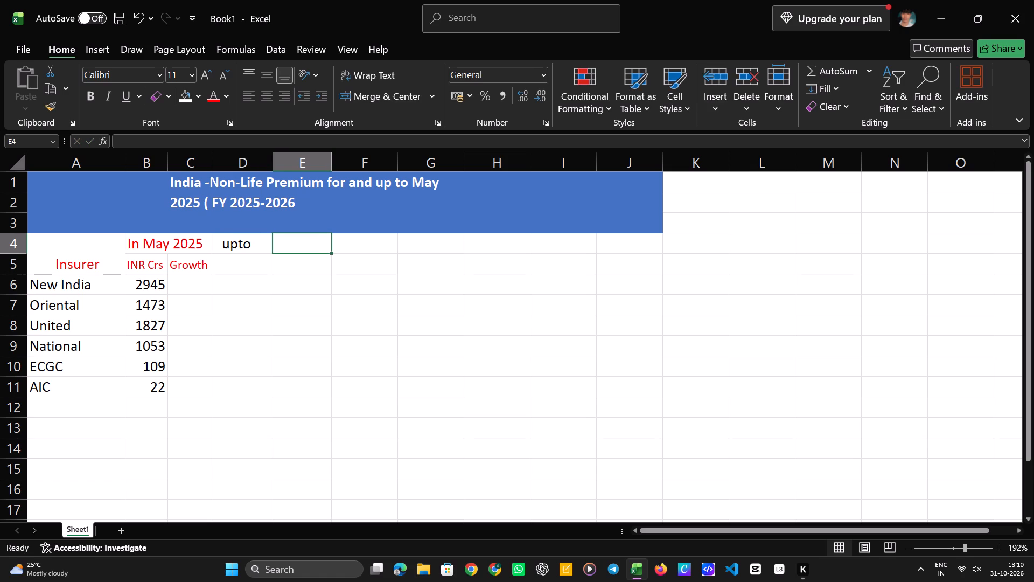
key("m")
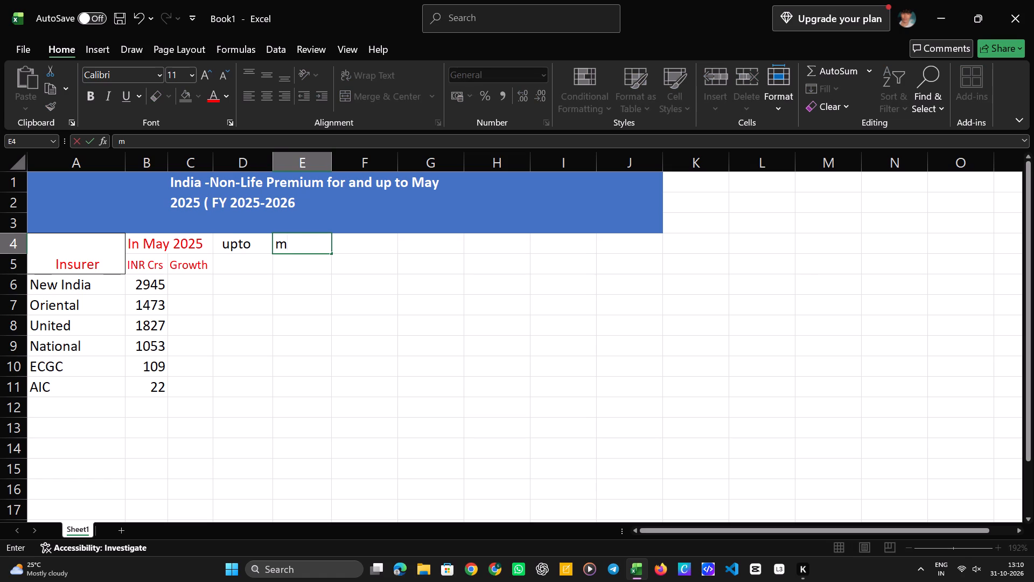
key("BackSpace")
Extend the text in cell D4 to read "upto May 2025".
left_click(266, 244)
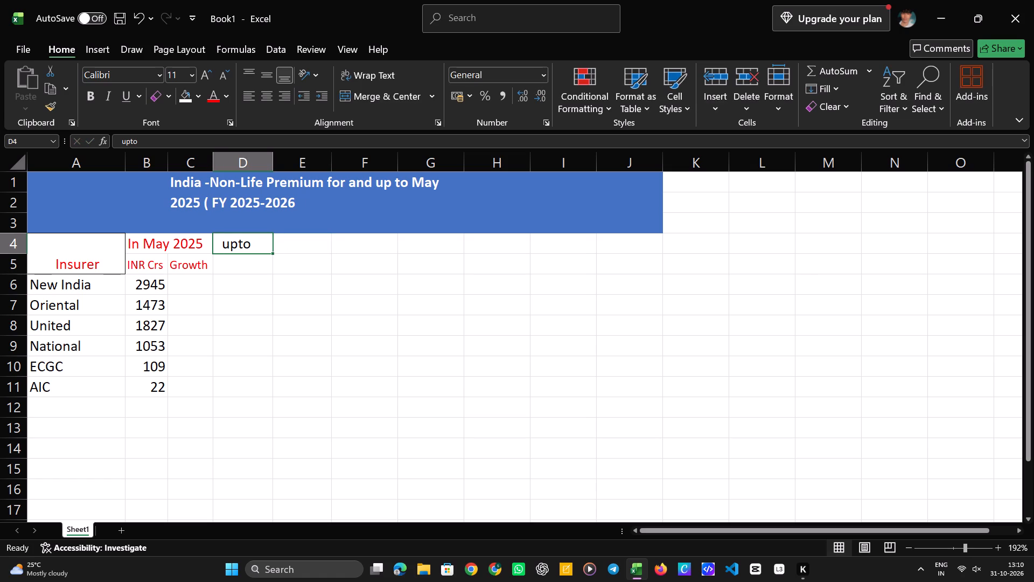
double_click(258, 241)
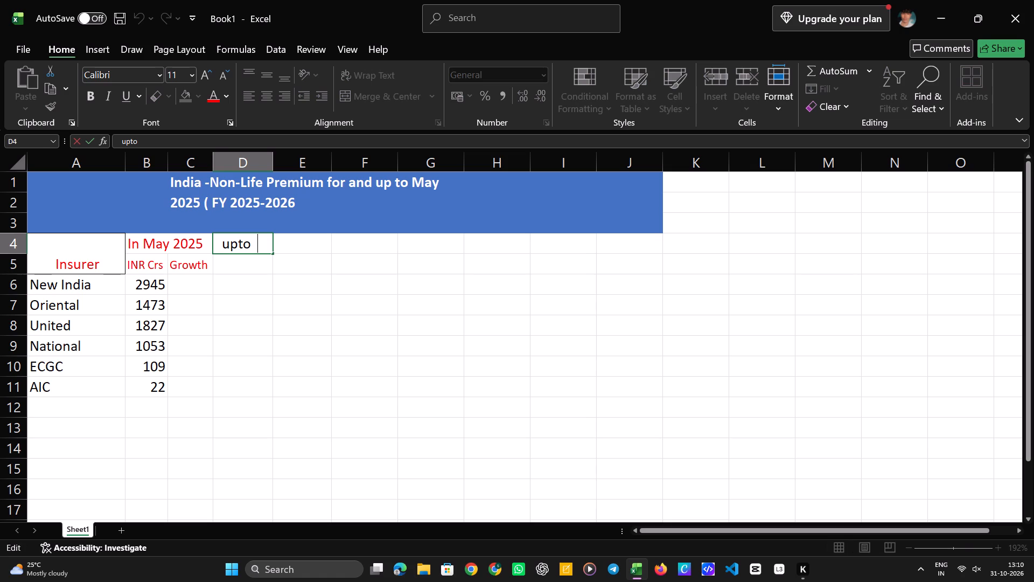
key("m")
key("a")
key("y")
key("space")
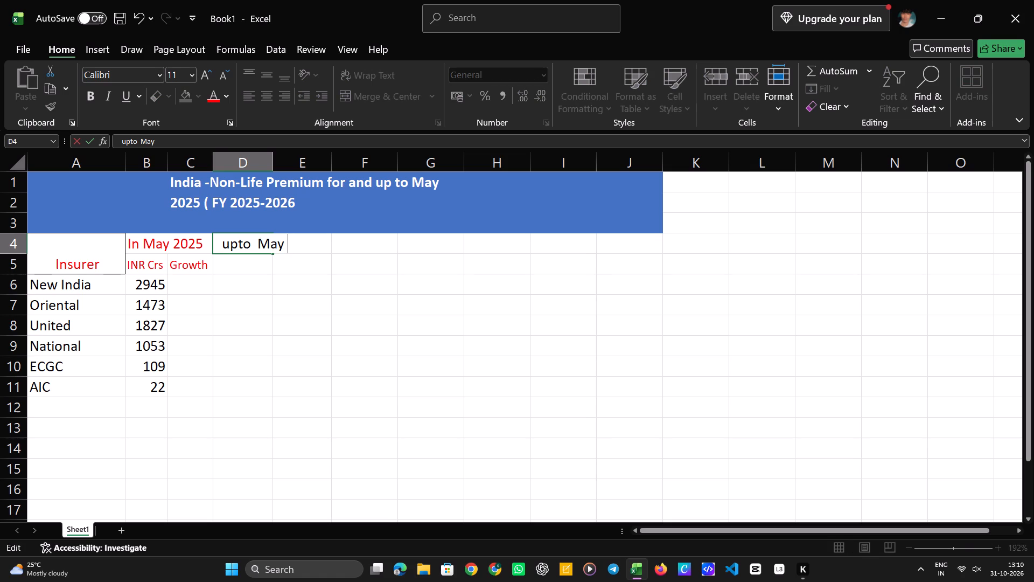
type("202")
key("5")
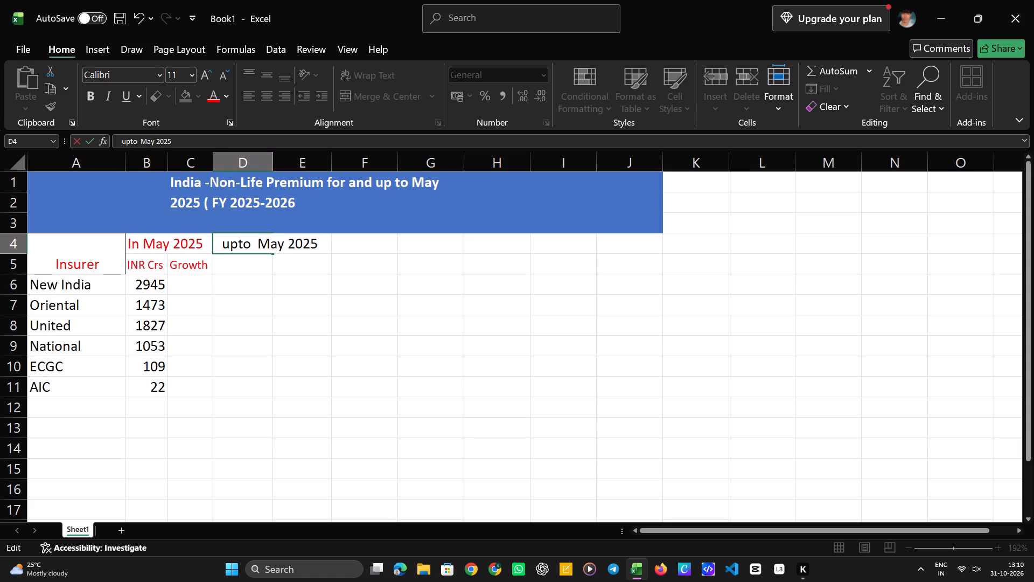
left_click(261, 262)
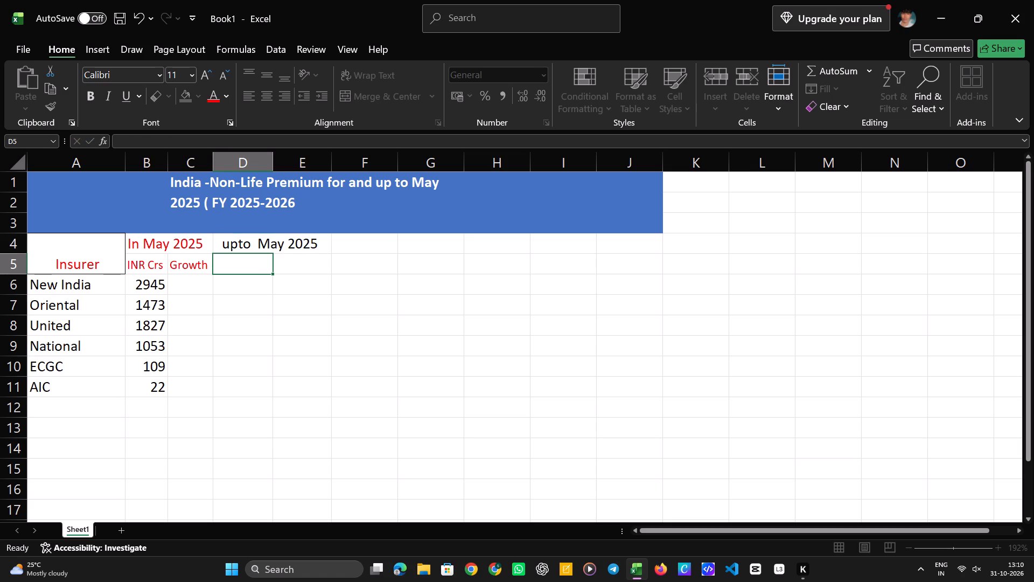
Capitalise the first letter of the D4 heading so it reads "Upto May 2025".
left_click(232, 241)
left_click(232, 241)
left_click(232, 241)
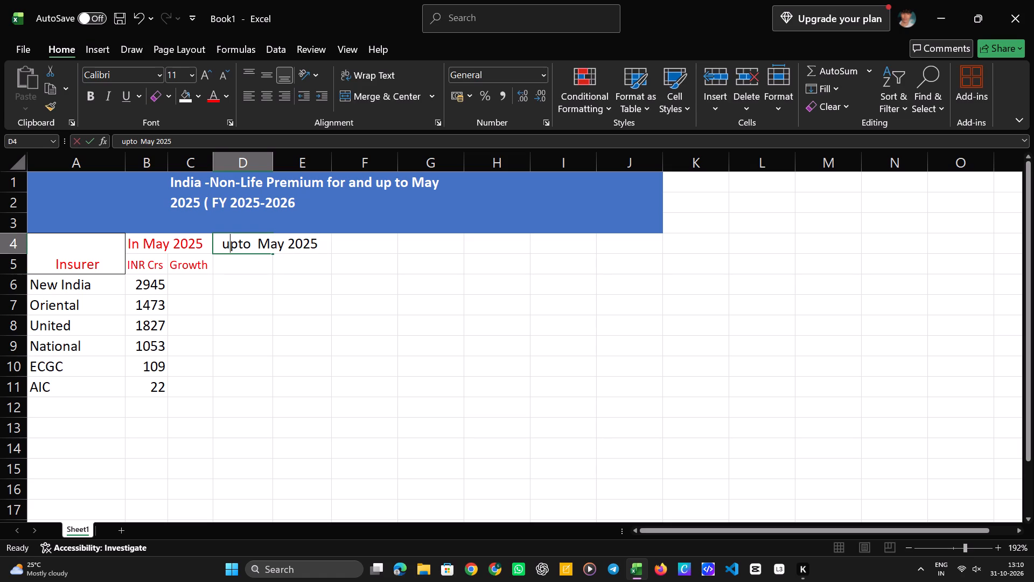
key("BackSpace")
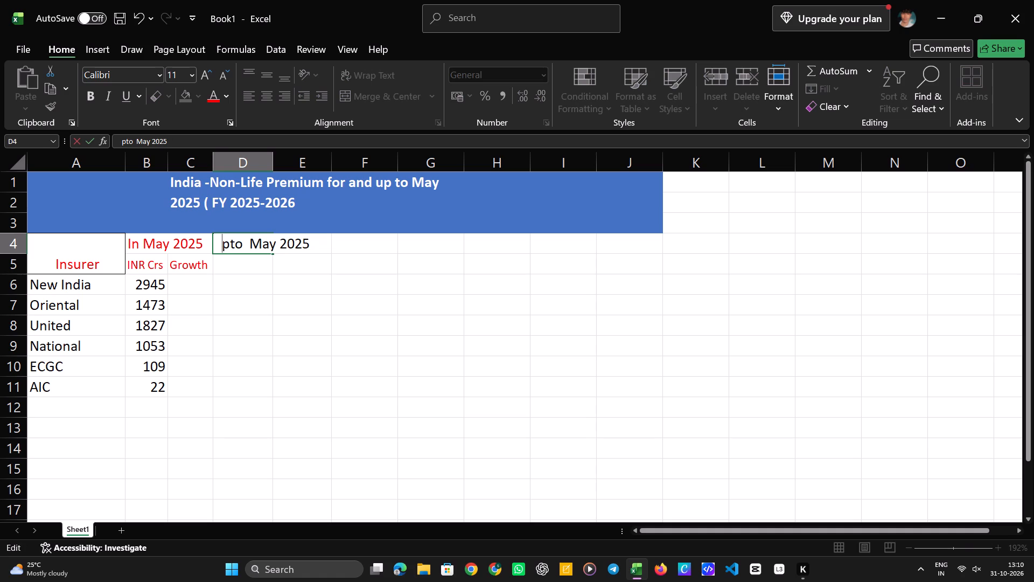
key("u")
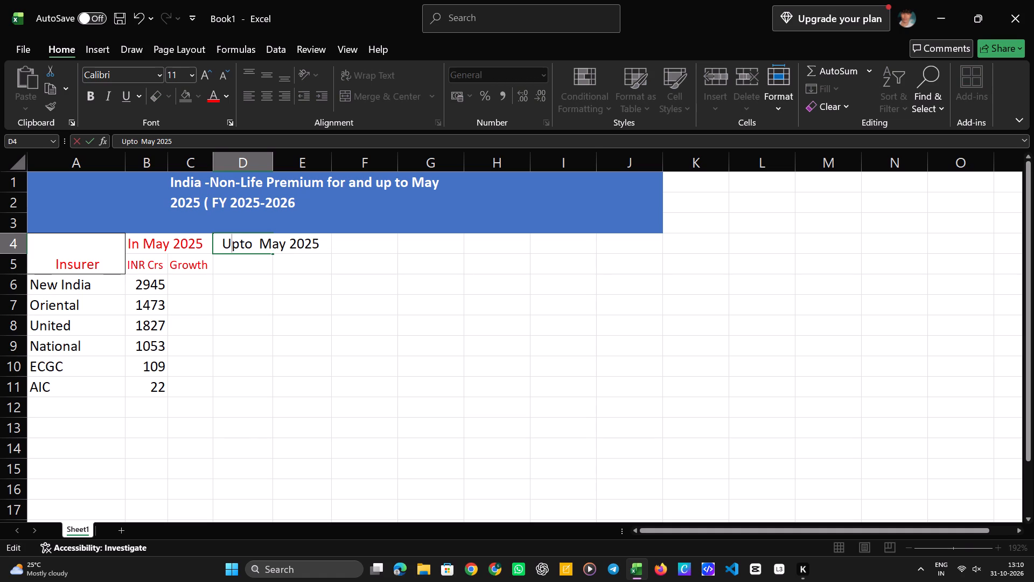
Colour the whole "Upto May 2025" heading text in cell D4 red.
left_click(248, 250)
left_click_drag(222, 238, 291, 251)
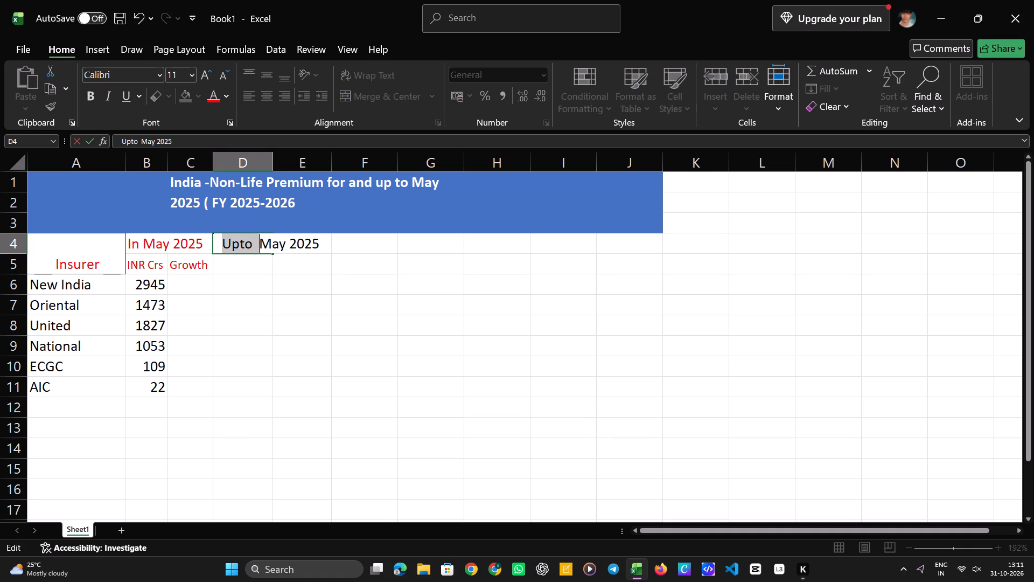
left_click_drag(291, 251, 326, 247)
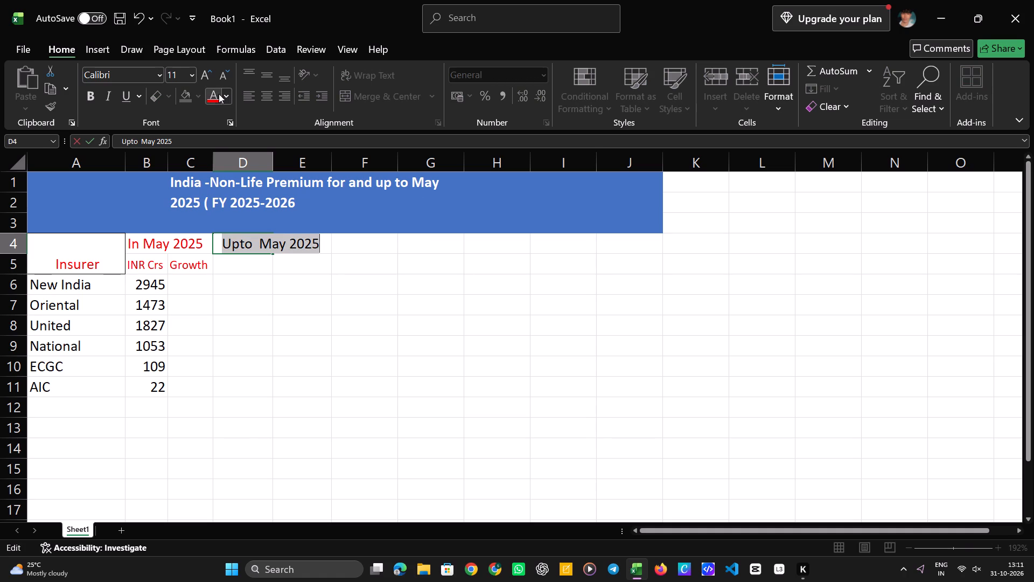
left_click(219, 94)
left_click(242, 261)
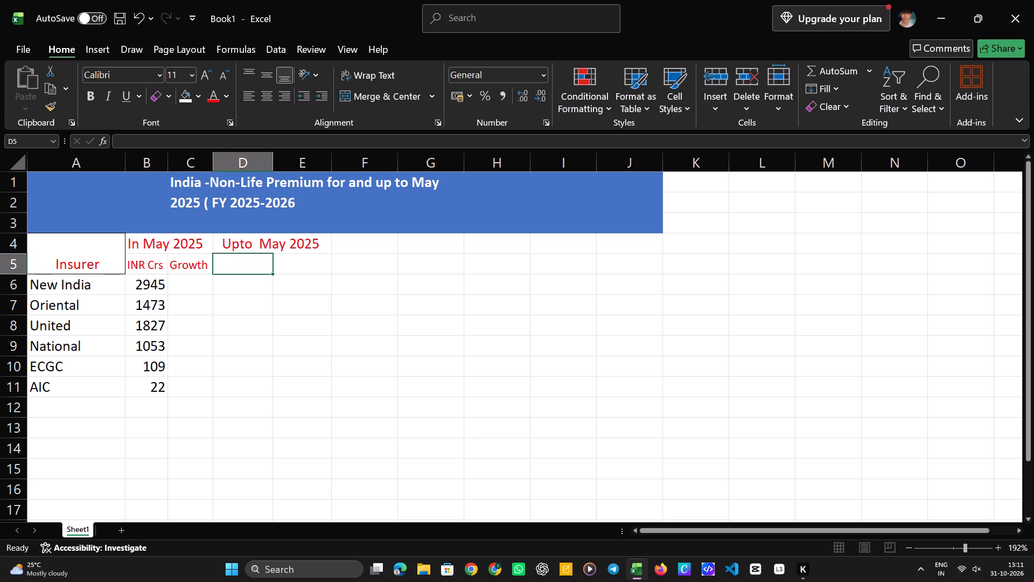
Enter the subheading "INR Crs" in cell D5 under "Upto May 2025".
left_click(237, 267)
left_click(237, 267)
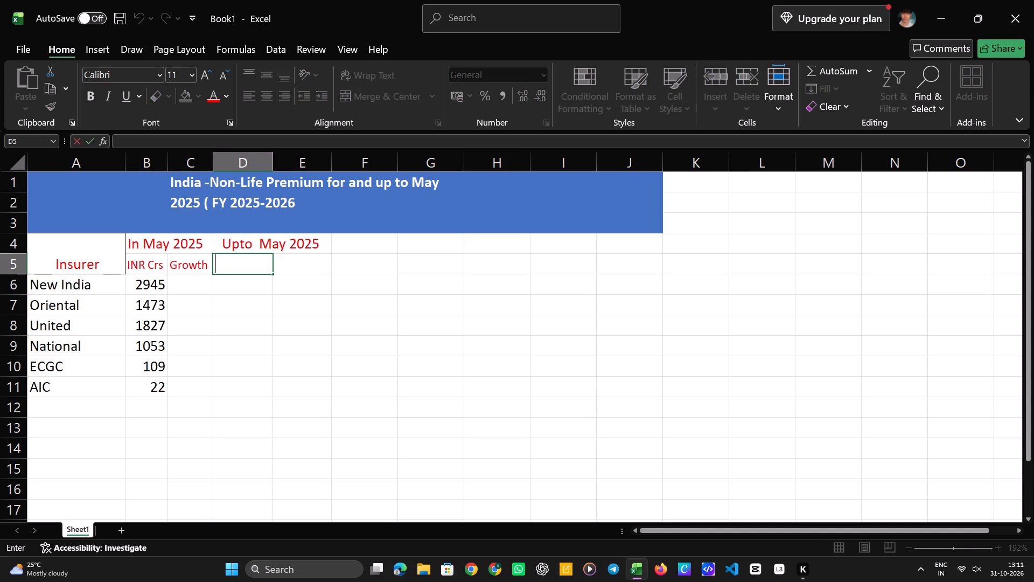
key("i")
key("n")
key("r")
key("space")
key("c")
key("BackSpace")
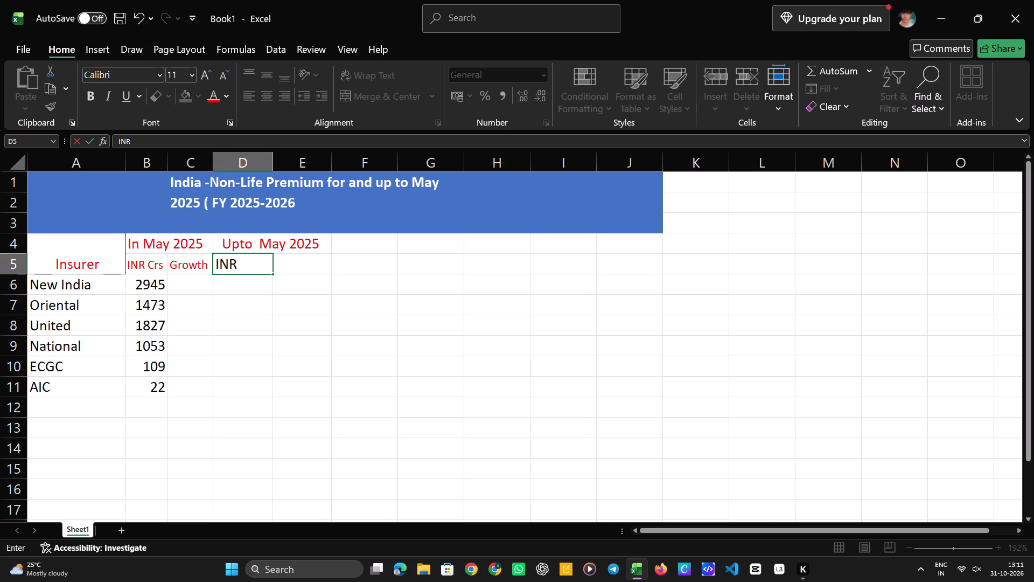
key("c")
key("r")
key("s")
Enter the subheading "Growth" in cell E5, beside the second "INR Crs" subheading.
left_click(308, 271)
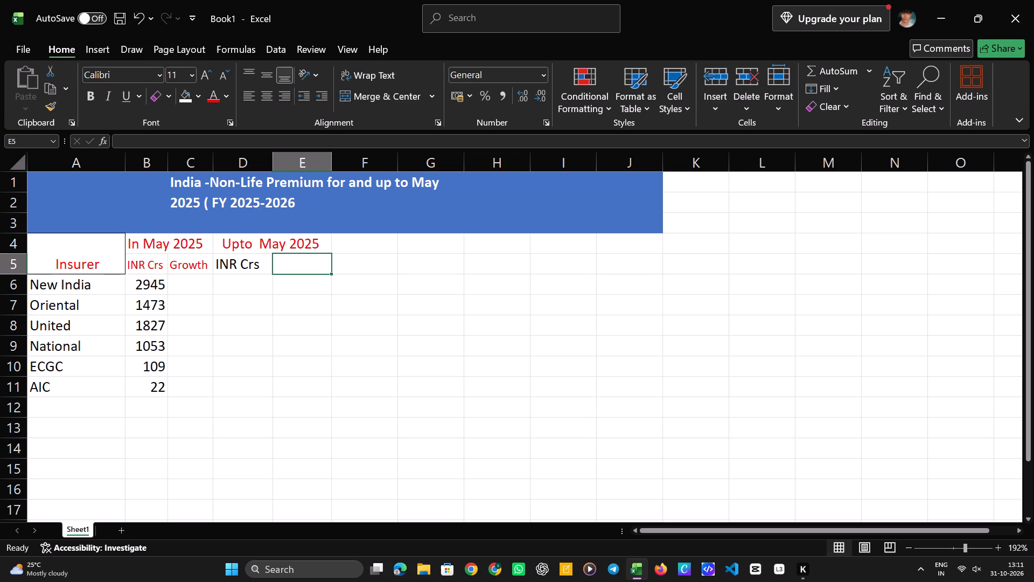
key("g")
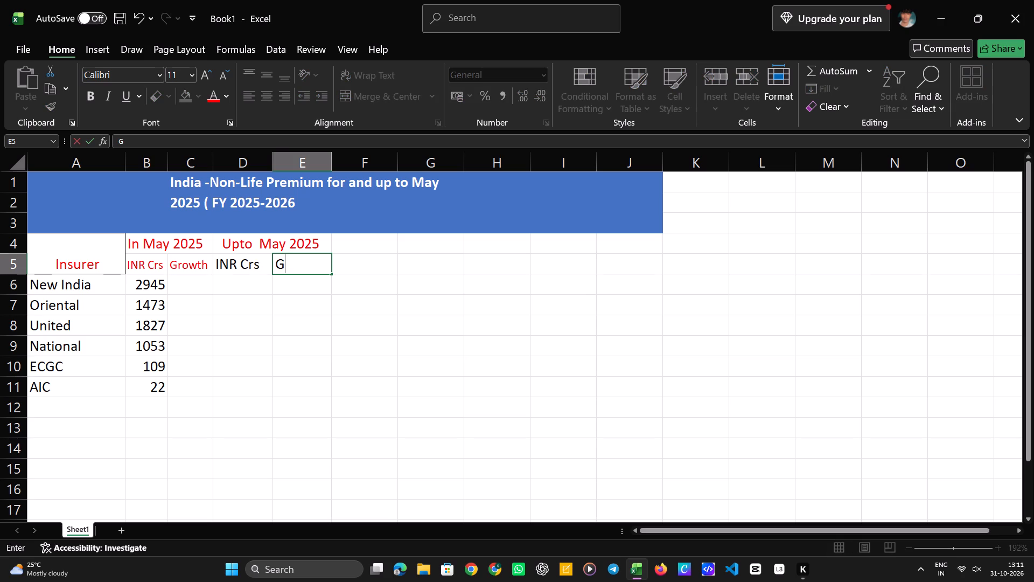
key("r")
key("o")
type("wth")
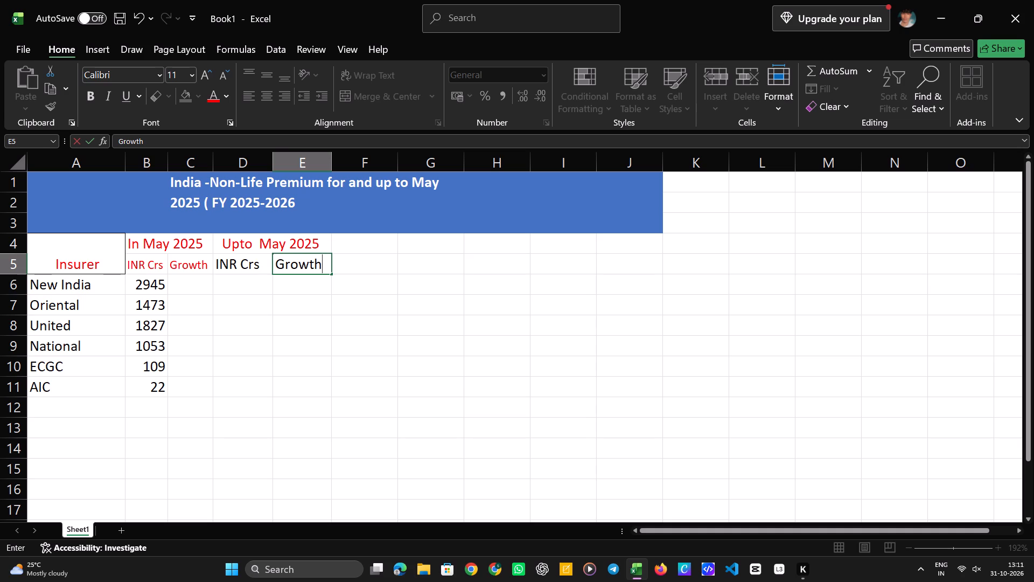
left_click(301, 290)
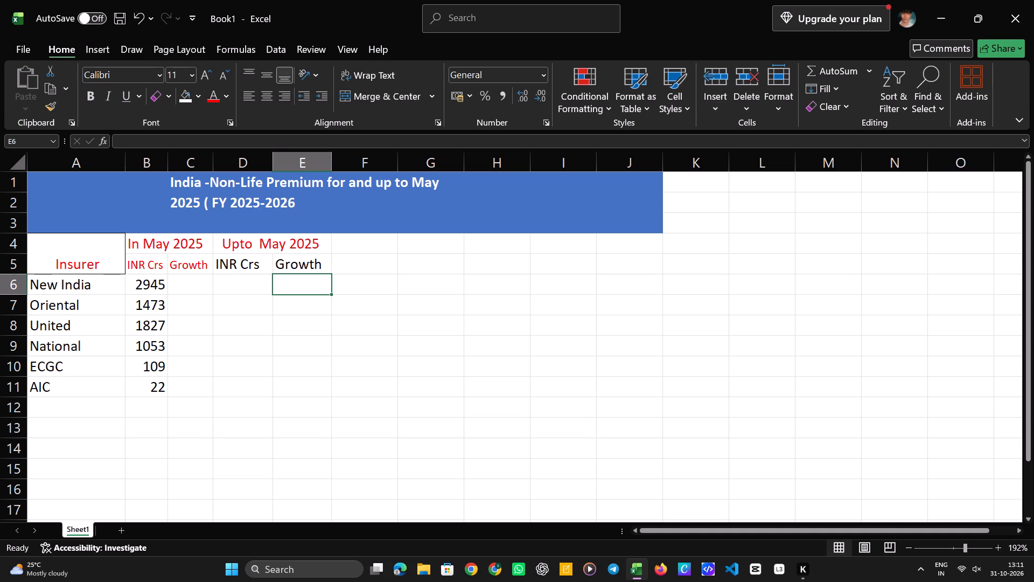
Colour the "INR Crs" and "Growth" subheadings in cells D5 and E5 red.
left_click(248, 259)
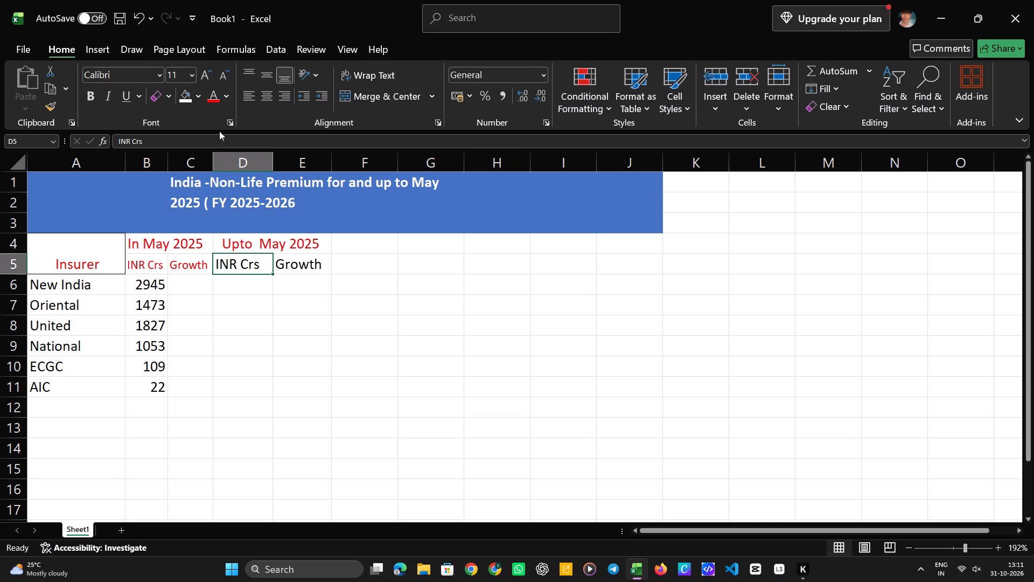
left_click(213, 91)
left_click(294, 270)
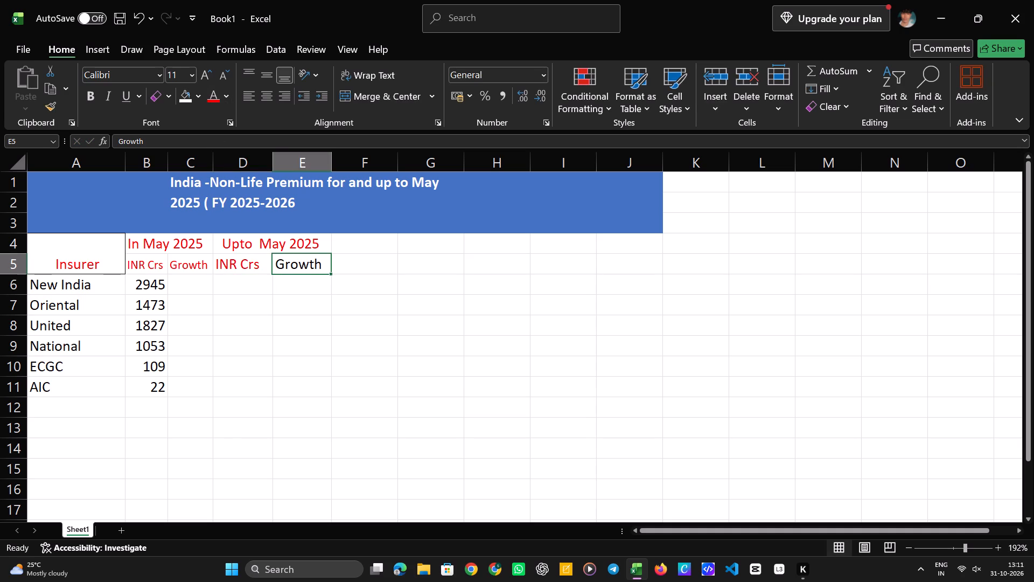
left_click(213, 95)
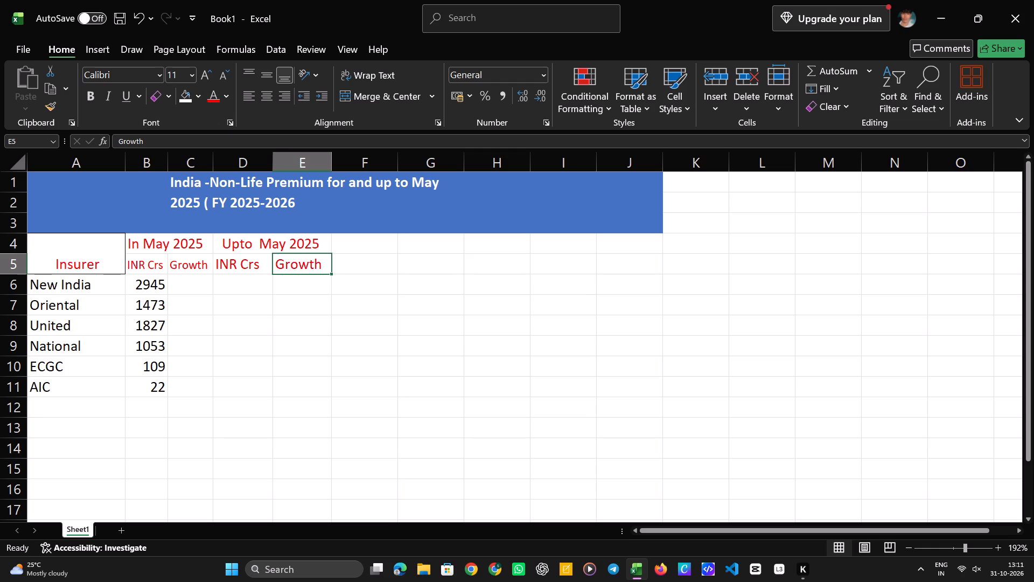
Enter the In May 2025 growth values in column C: 22% for New India, -8% for Oriental and 8% for United.
left_click(254, 286)
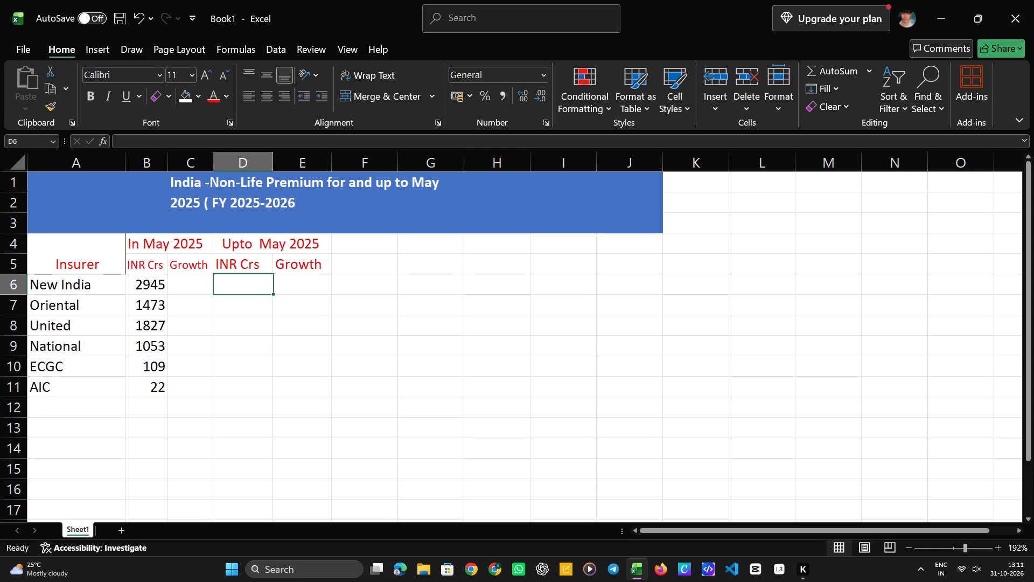
left_click(185, 287)
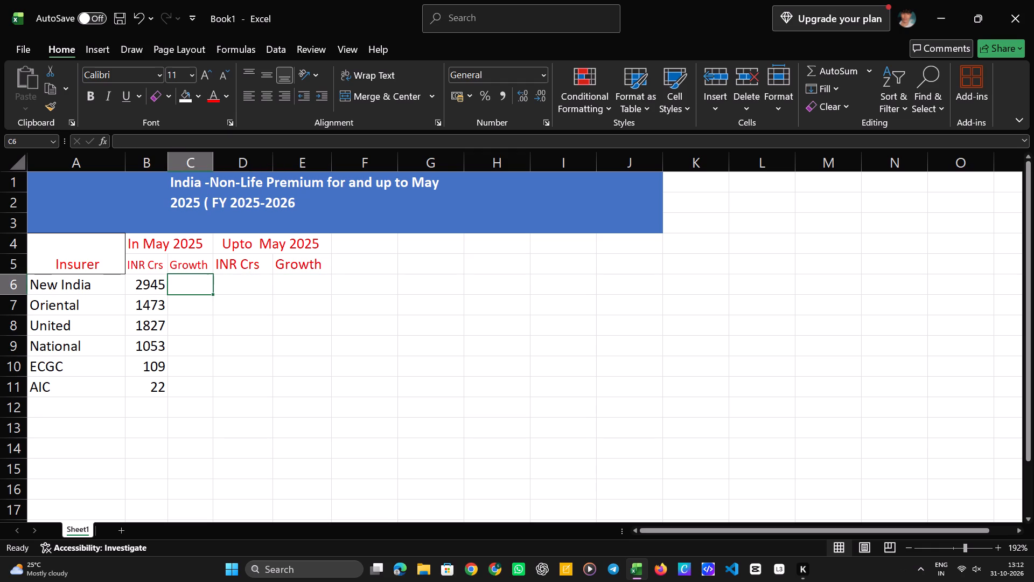
type("22")
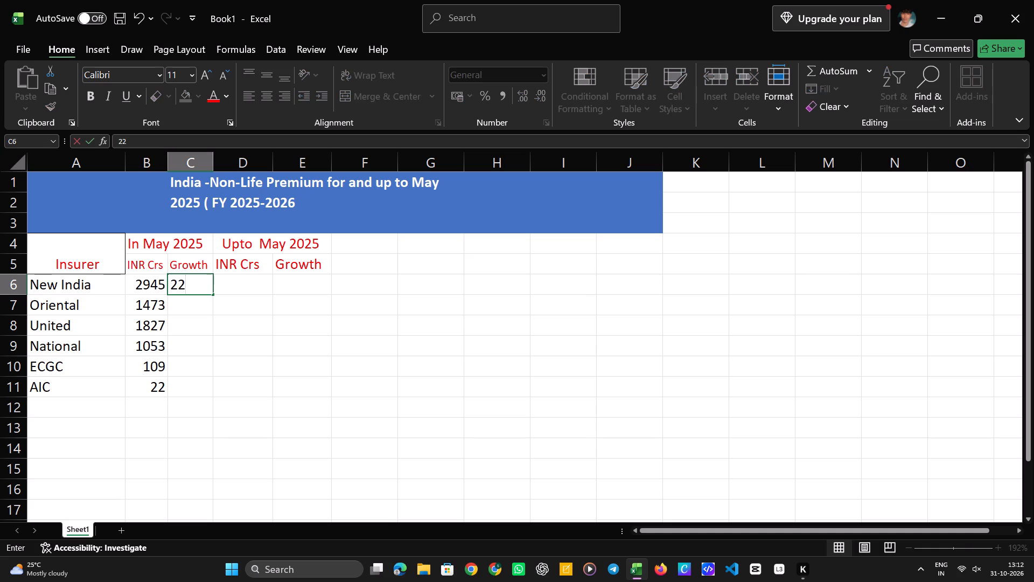
key("shift+percent")
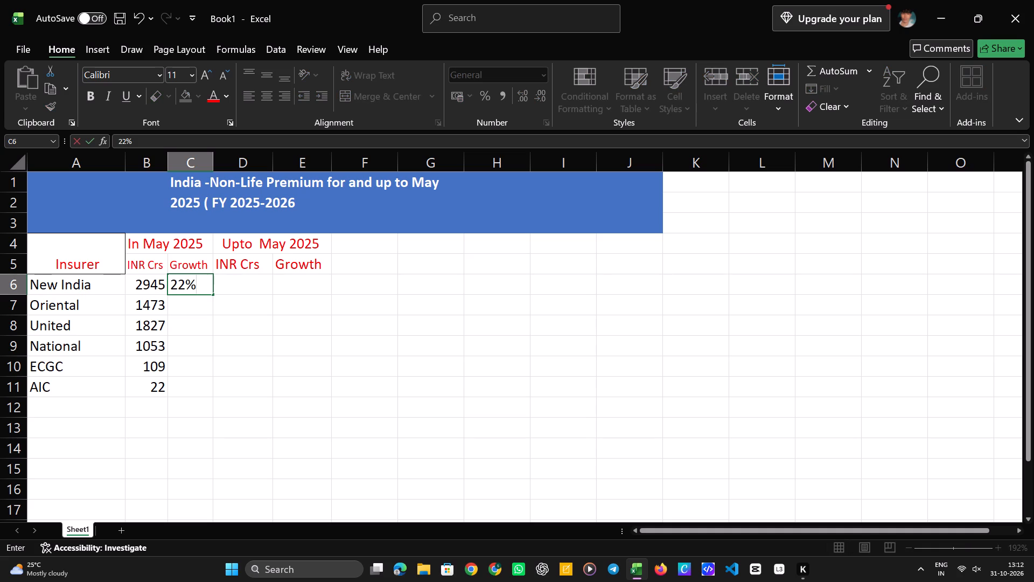
left_click(184, 308)
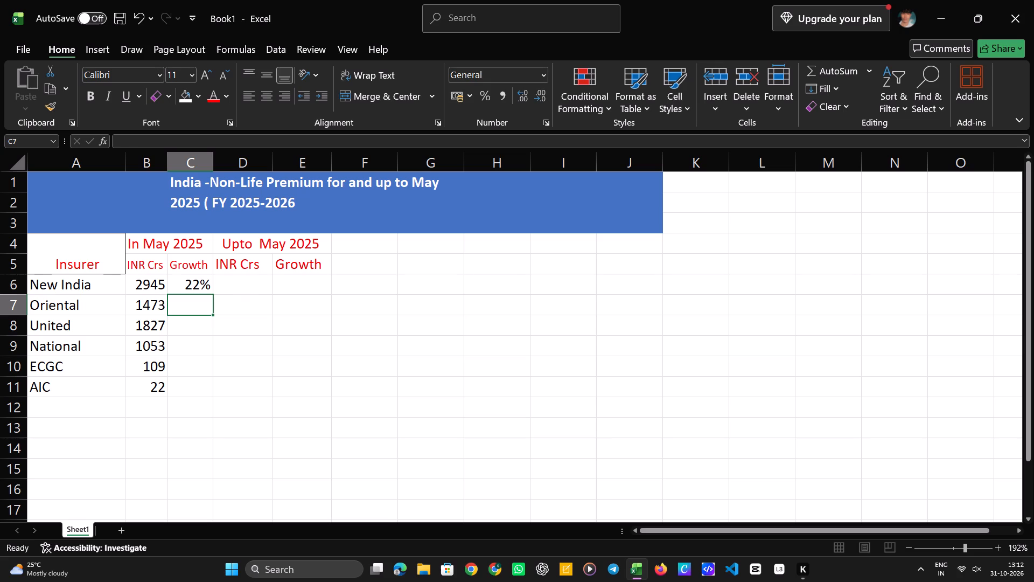
key("minus")
key("8")
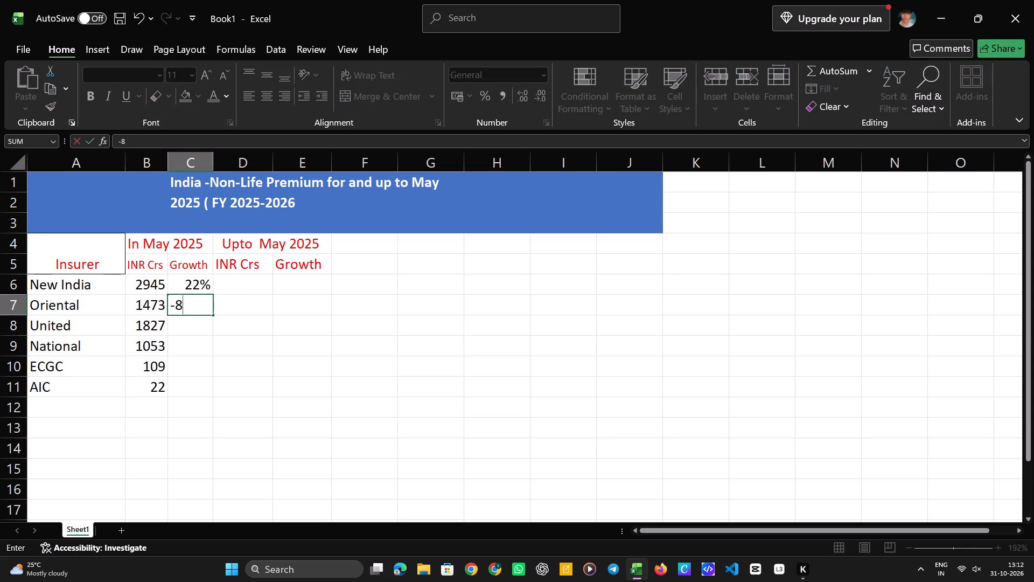
key("shift+percent")
left_click(180, 328)
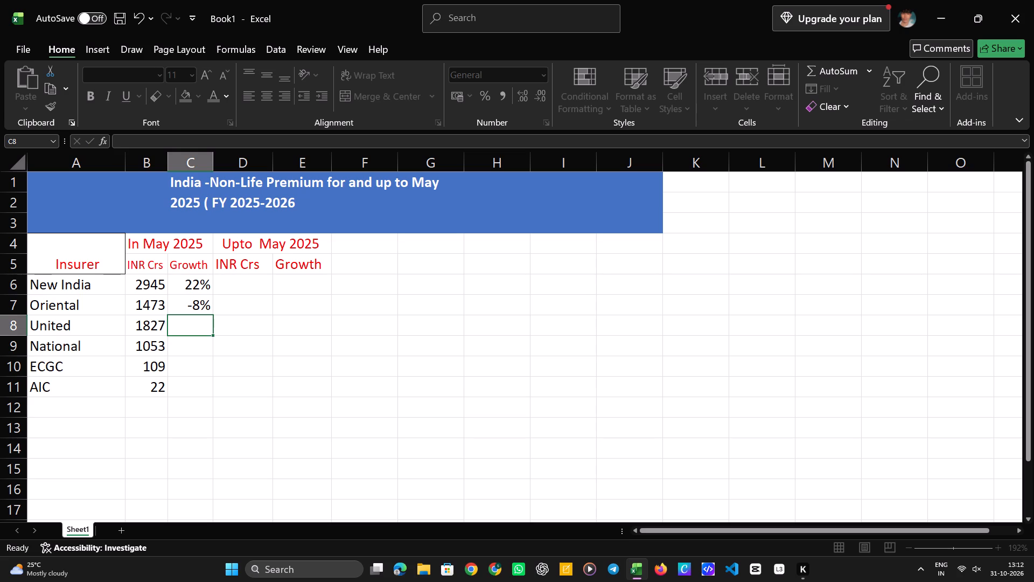
key("8")
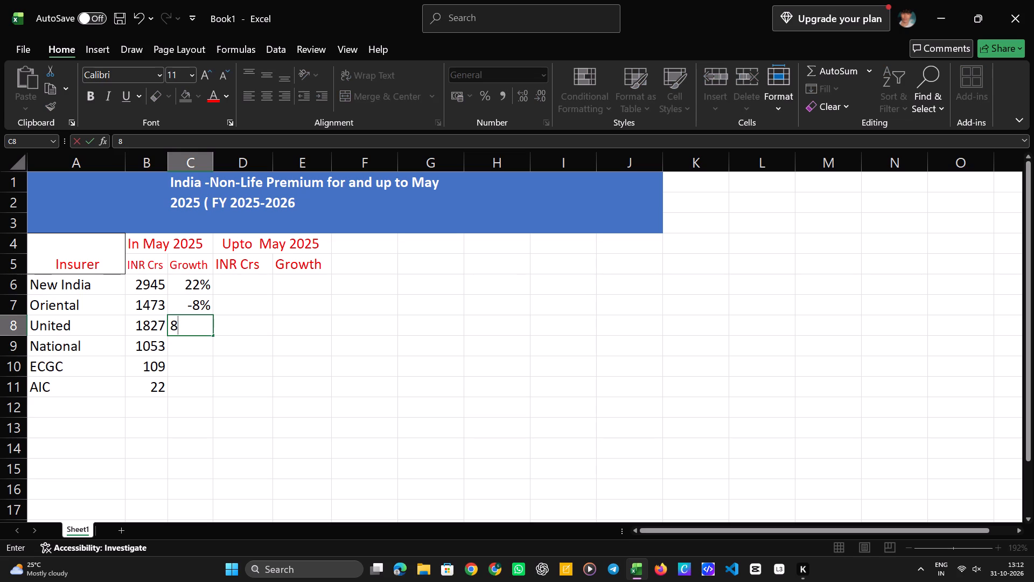
key("shift+percent")
key("Return")
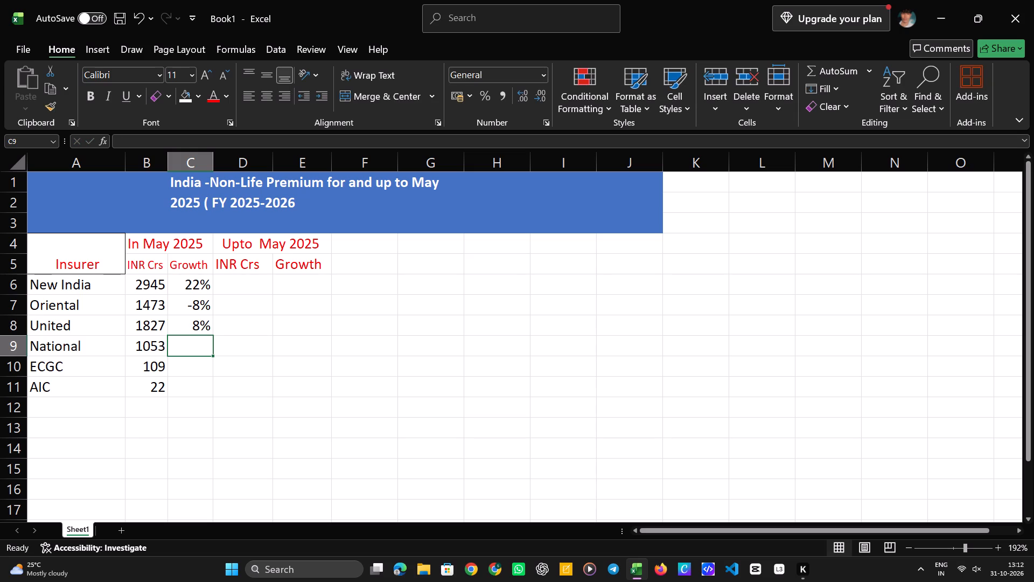
Enter the In May 2025 growth values in column C: 6% for National, 4% for ECGC and -214% for AIC.
key("8")
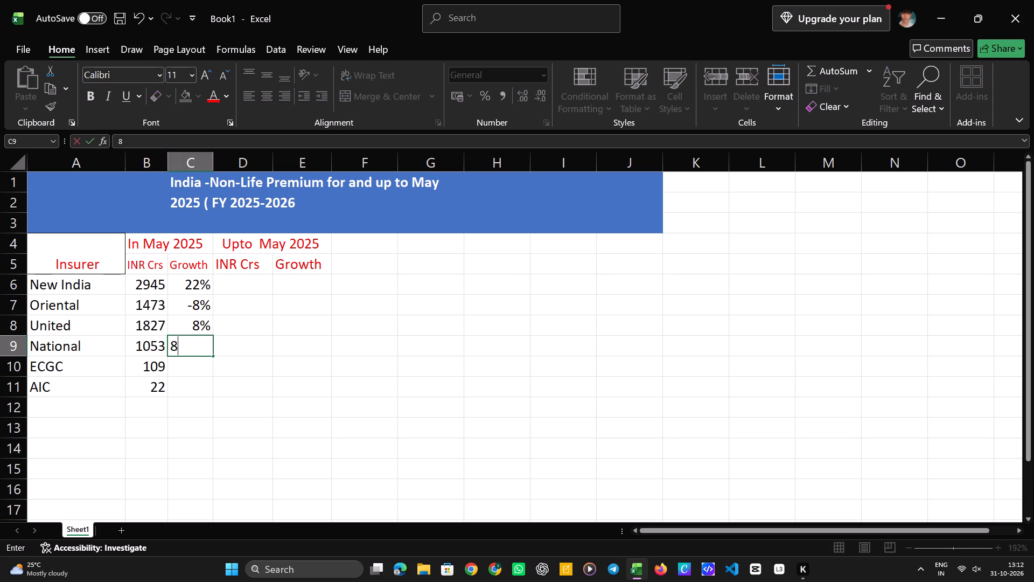
key("BackSpace")
key("6")
key("shift+percent")
key("Return")
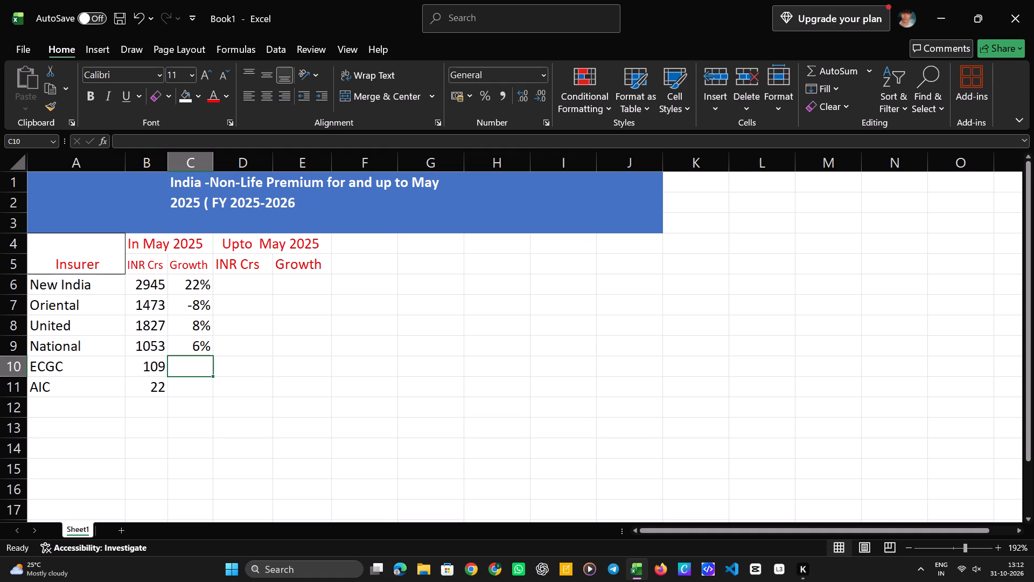
key("4")
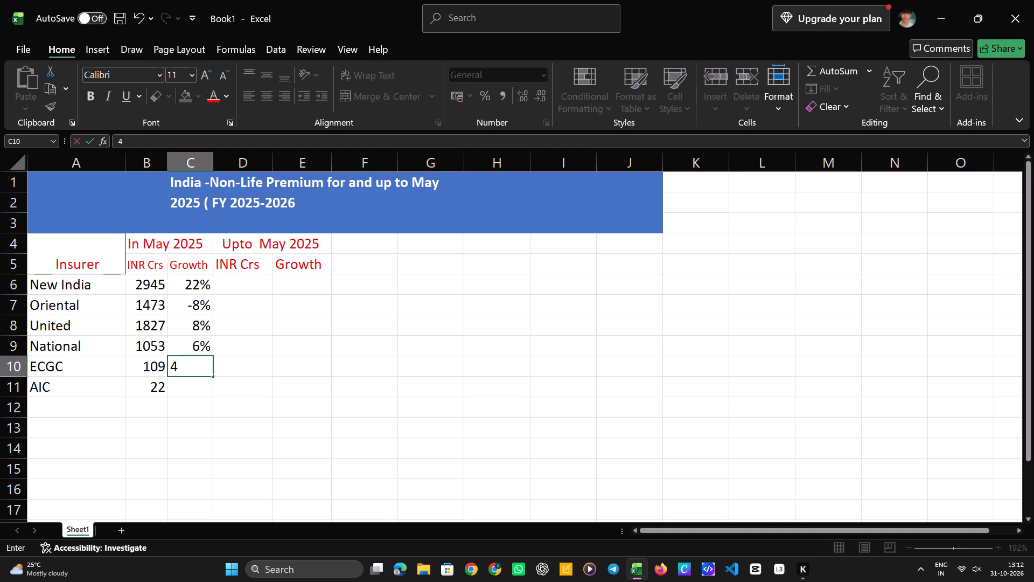
key("shift+percent")
key("Return")
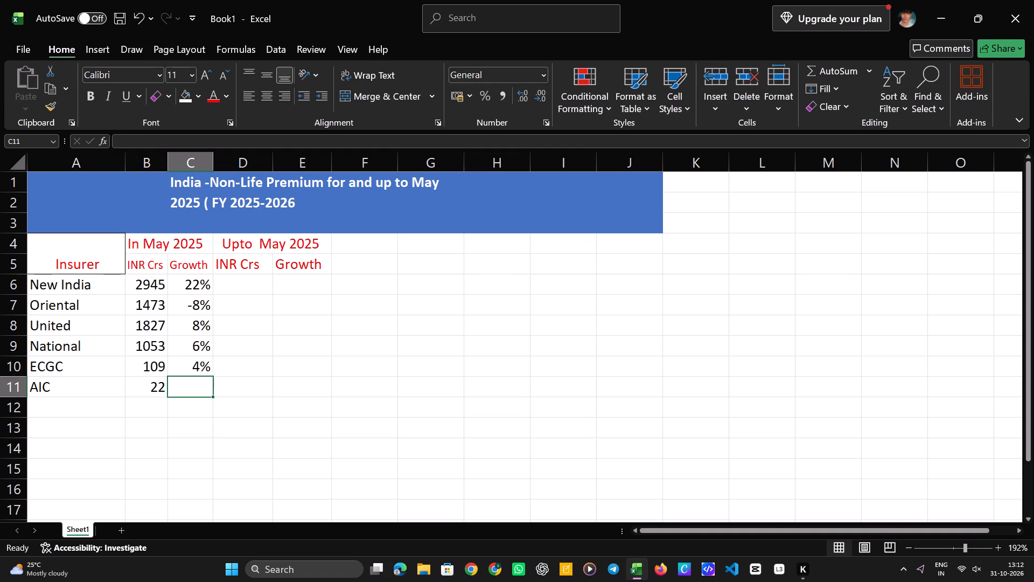
key("minus")
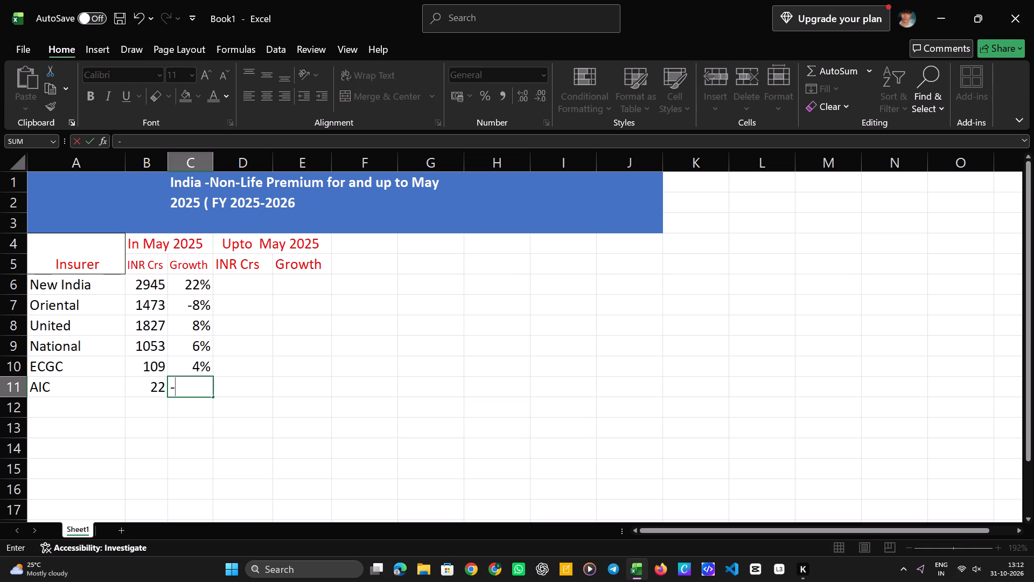
type("214")
key("shift+percent")
left_click(233, 287)
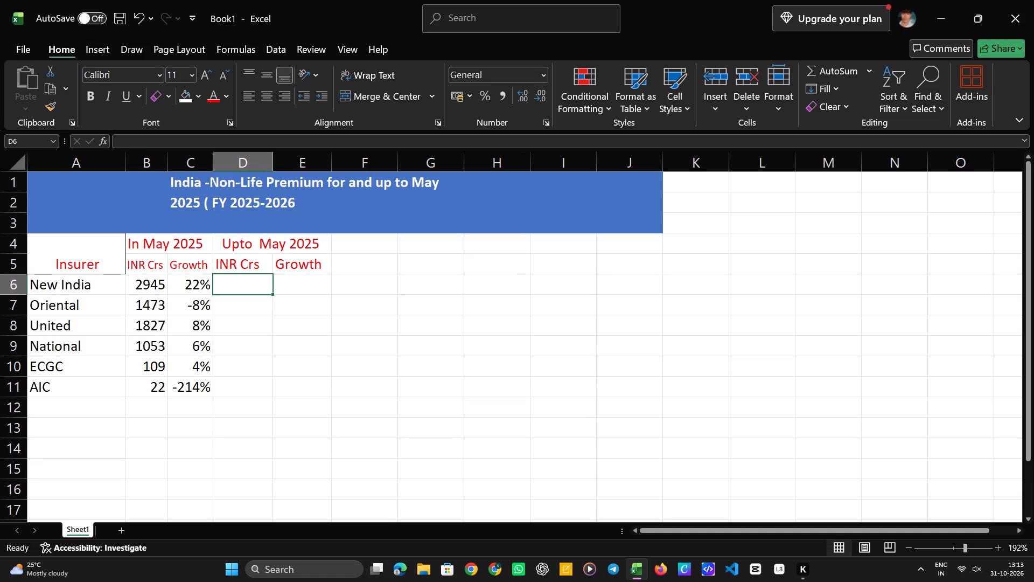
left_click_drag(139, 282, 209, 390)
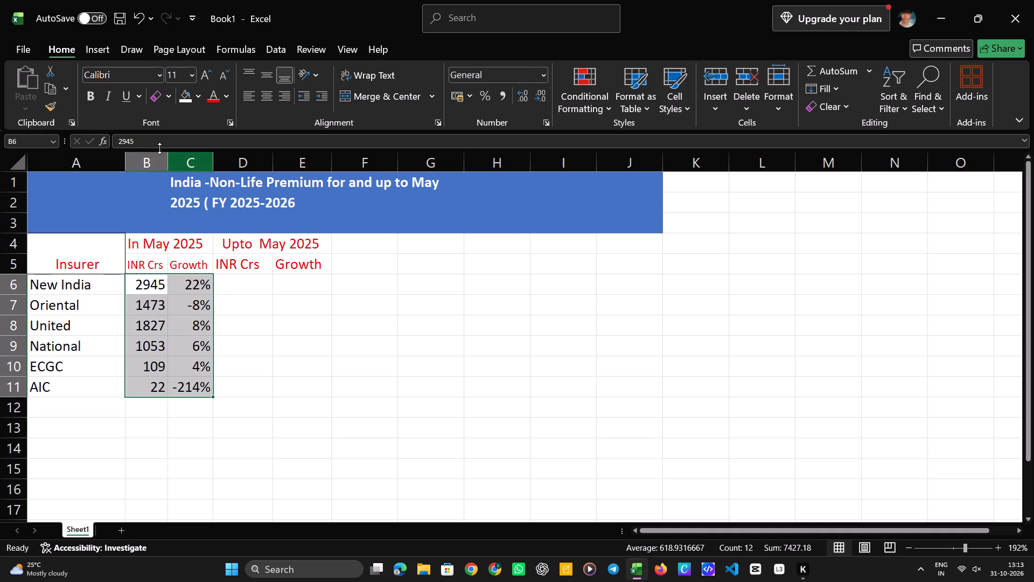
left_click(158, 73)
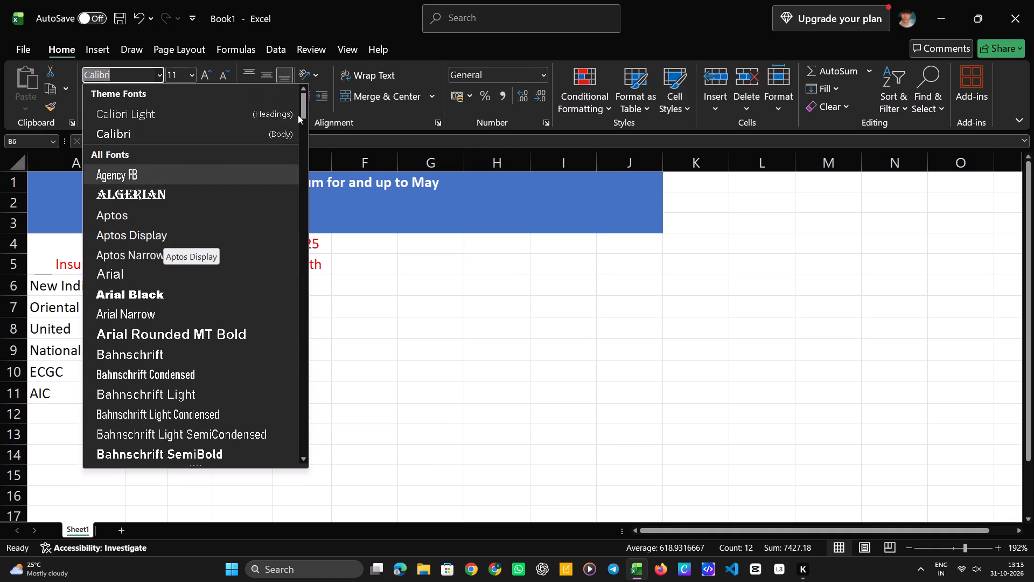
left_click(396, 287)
Enter the Upto May 2025 INR Crs values in column D: 8971 for New India and 4103 for Oriental.
left_click(249, 290)
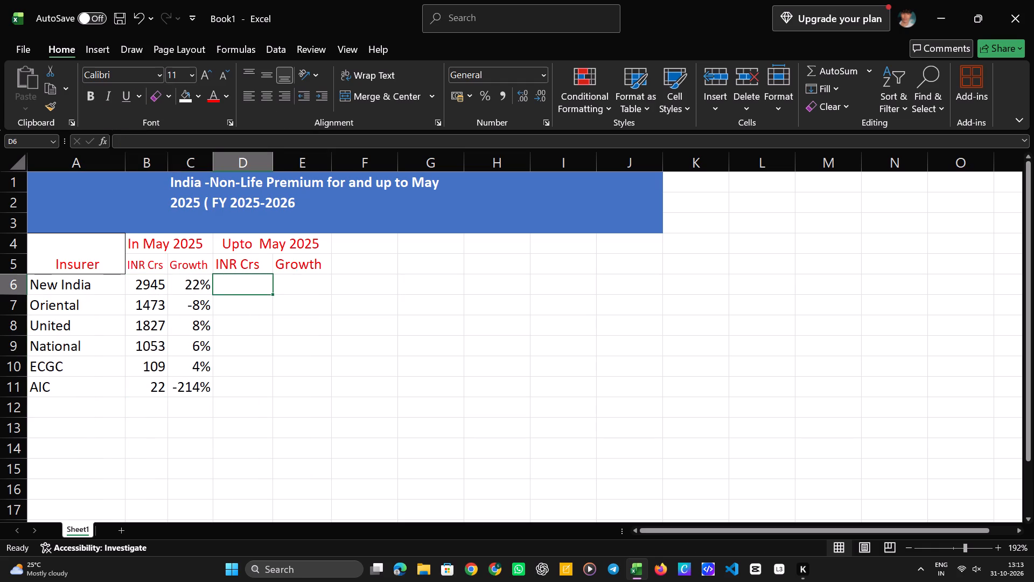
key("6")
key("8")
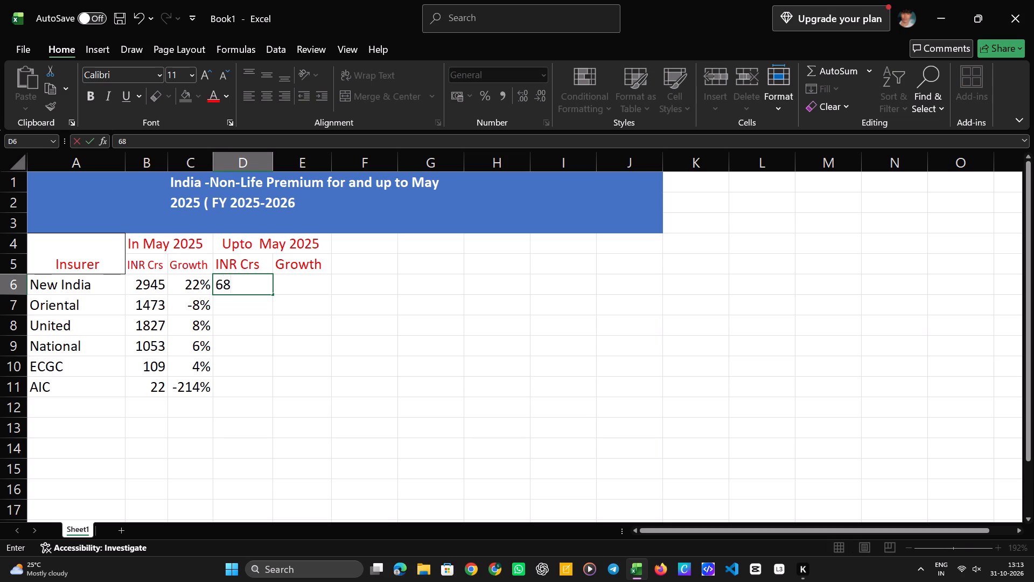
key("BackSpace")
key("BackSpace")
key("8")
key("9")
key("7")
key("1")
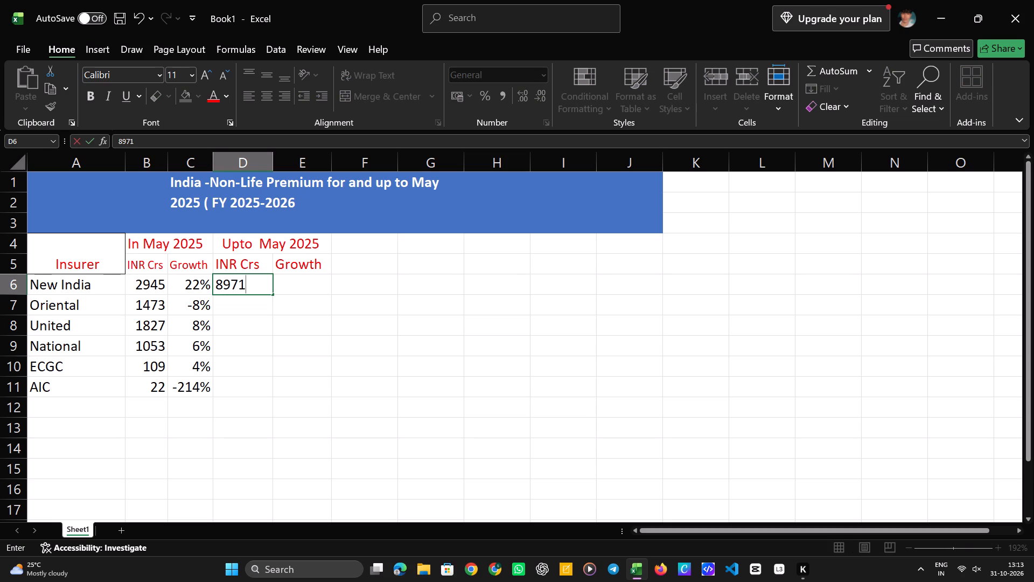
left_click(249, 305)
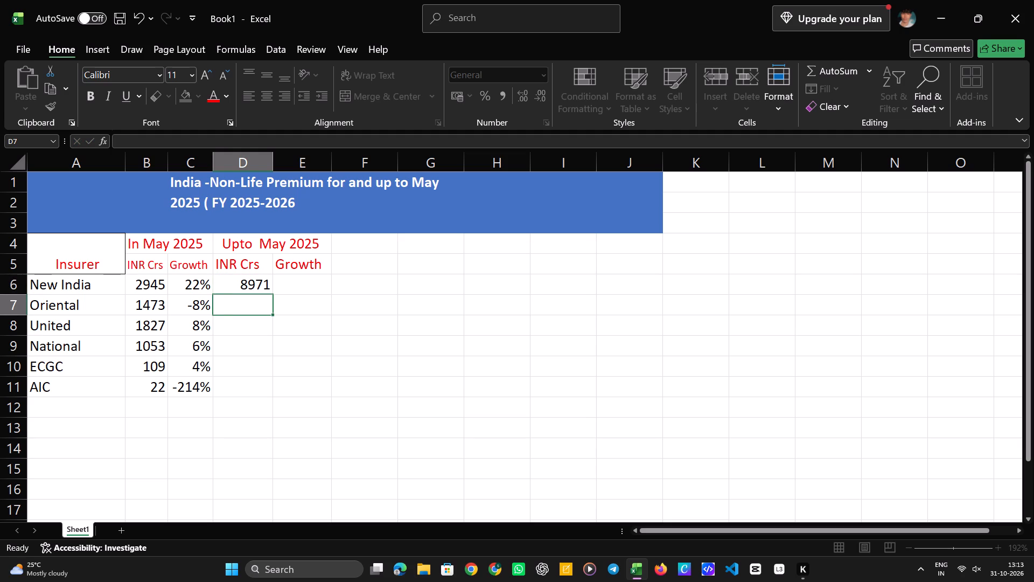
key("4")
key("1")
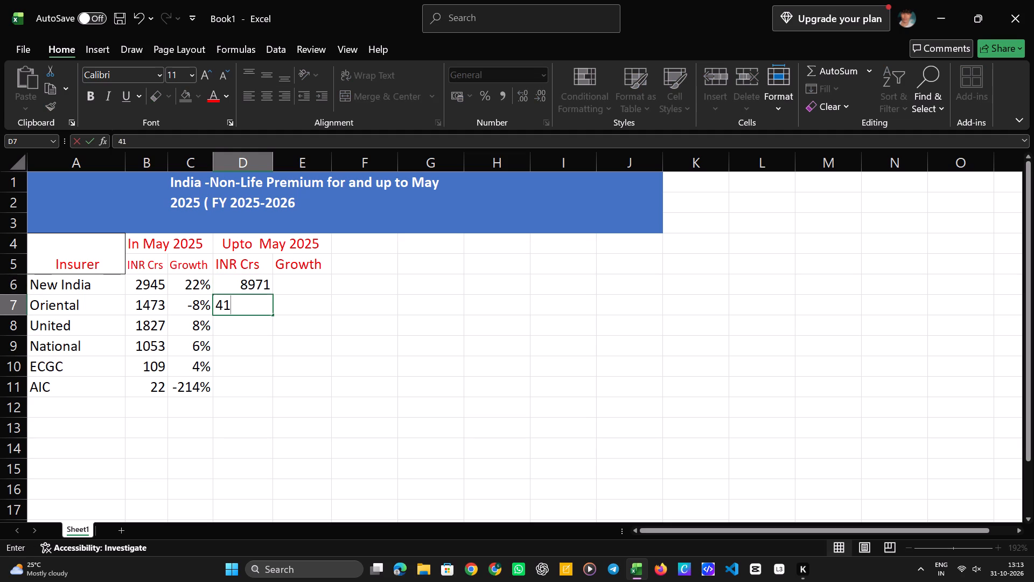
key("0")
key("3")
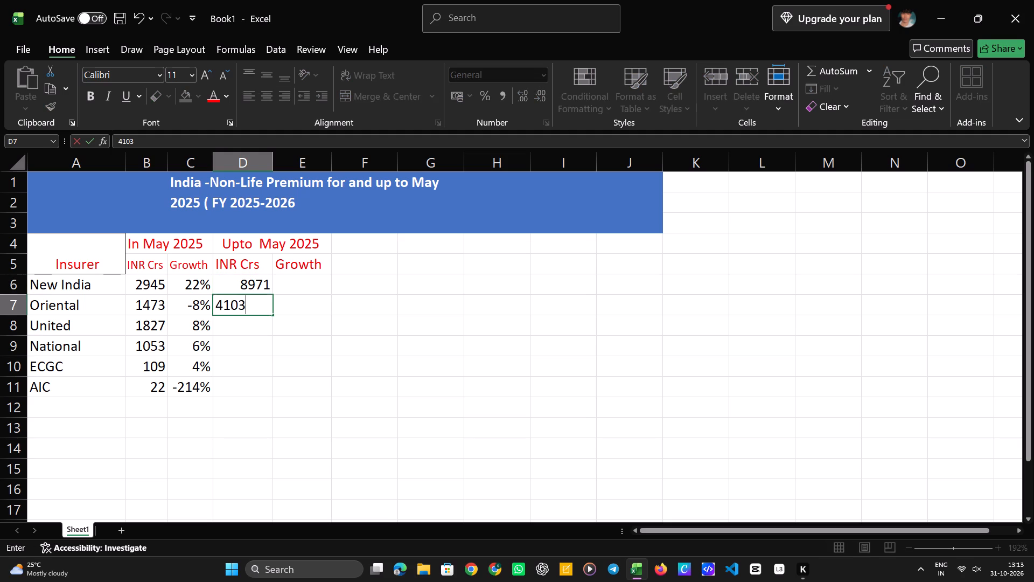
left_click(257, 325)
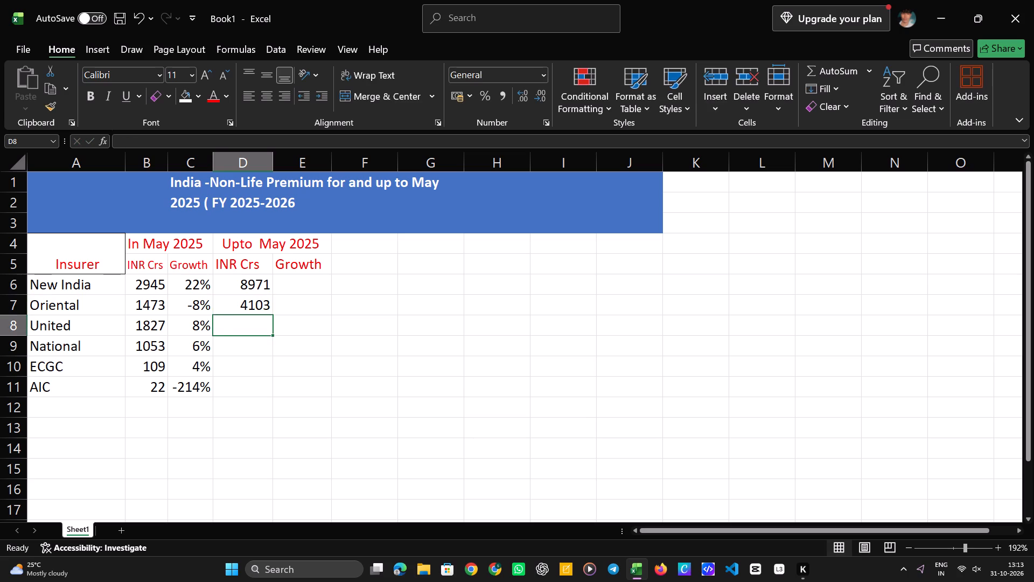
Enter the Upto May 2025 INR Crs values in column D: 3920 for United and 2586 for National.
key("3")
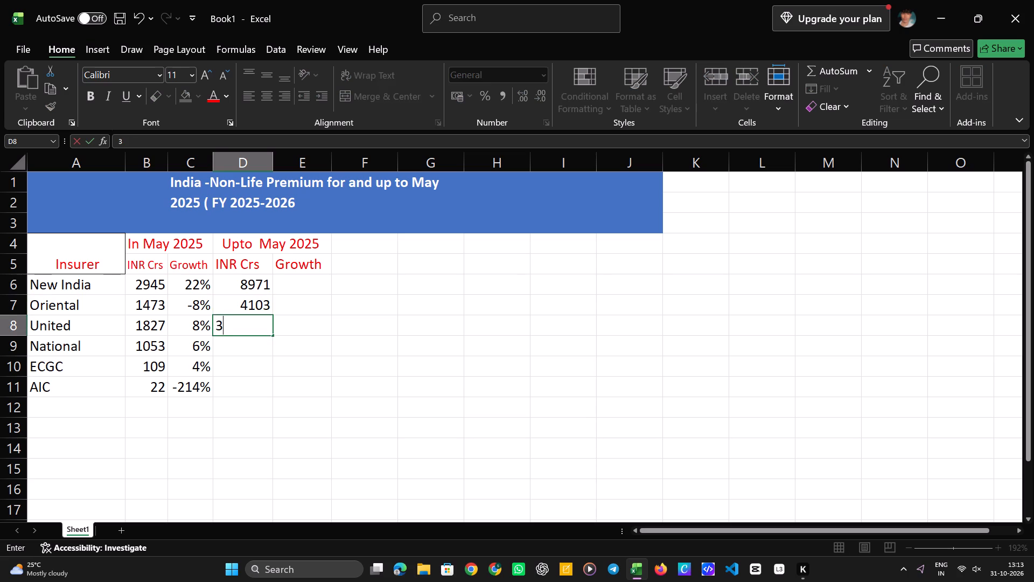
key("9")
key("2")
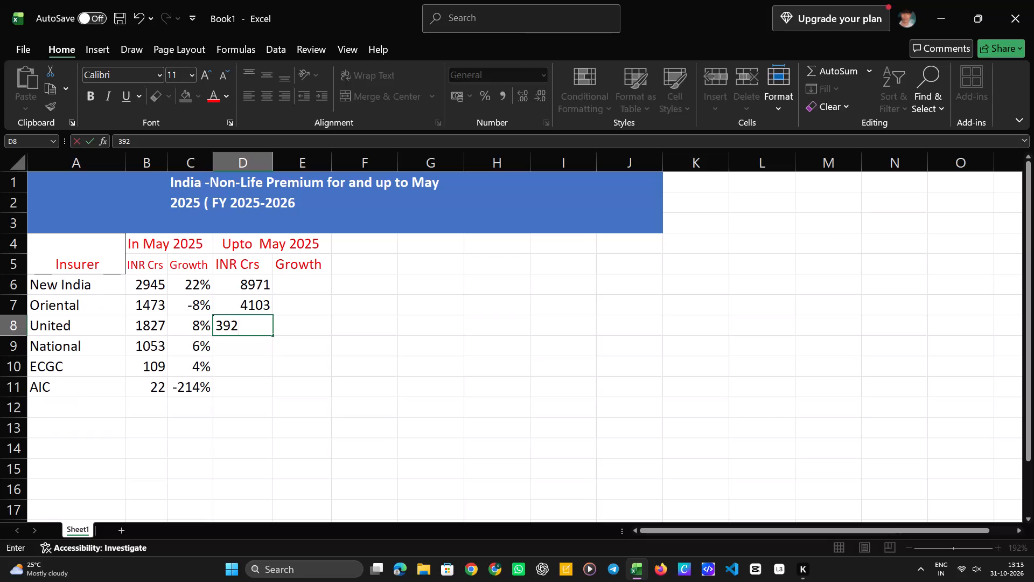
key("0")
key("Return")
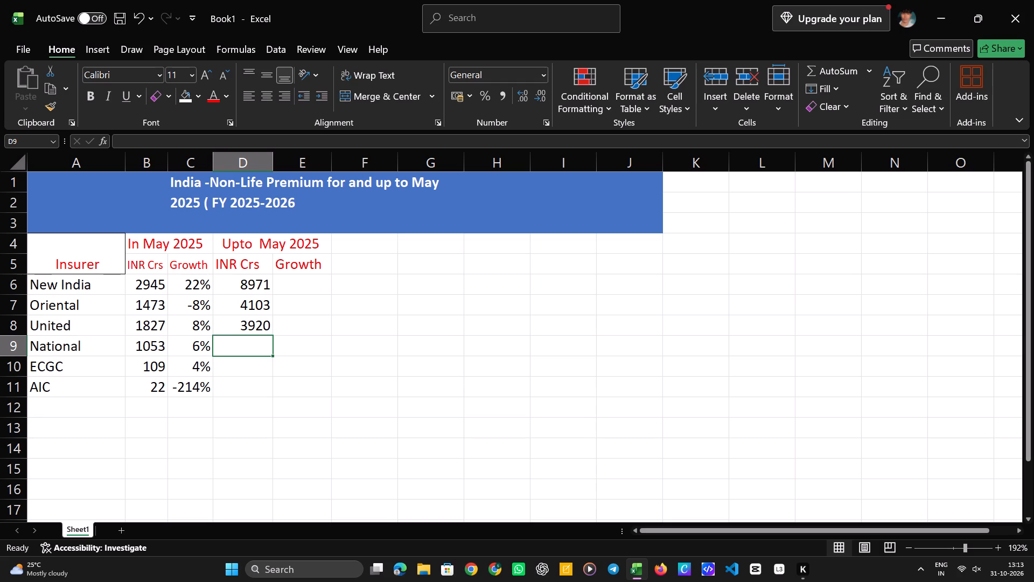
key("2")
key("5")
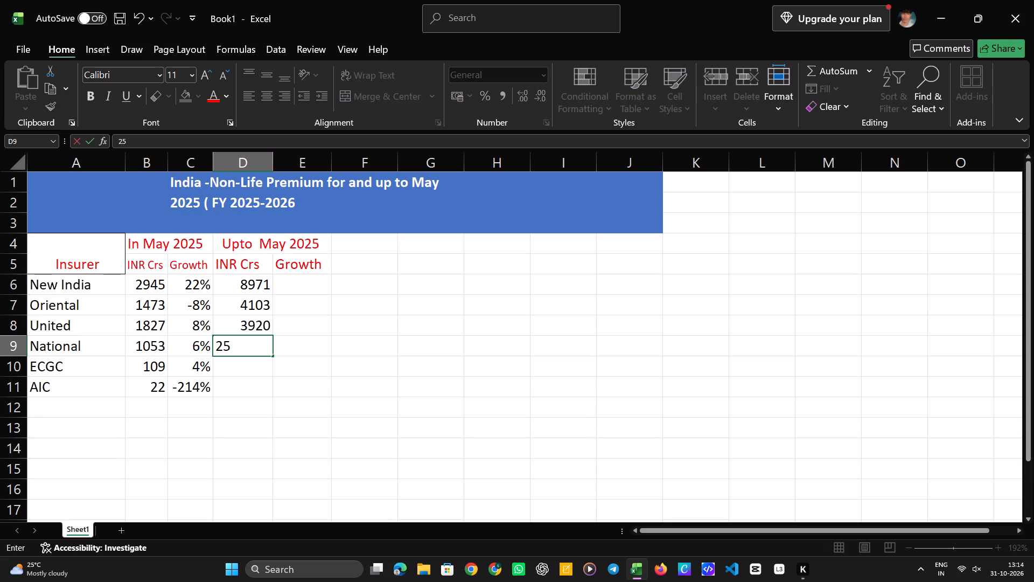
key("8")
key("6")
key("Return")
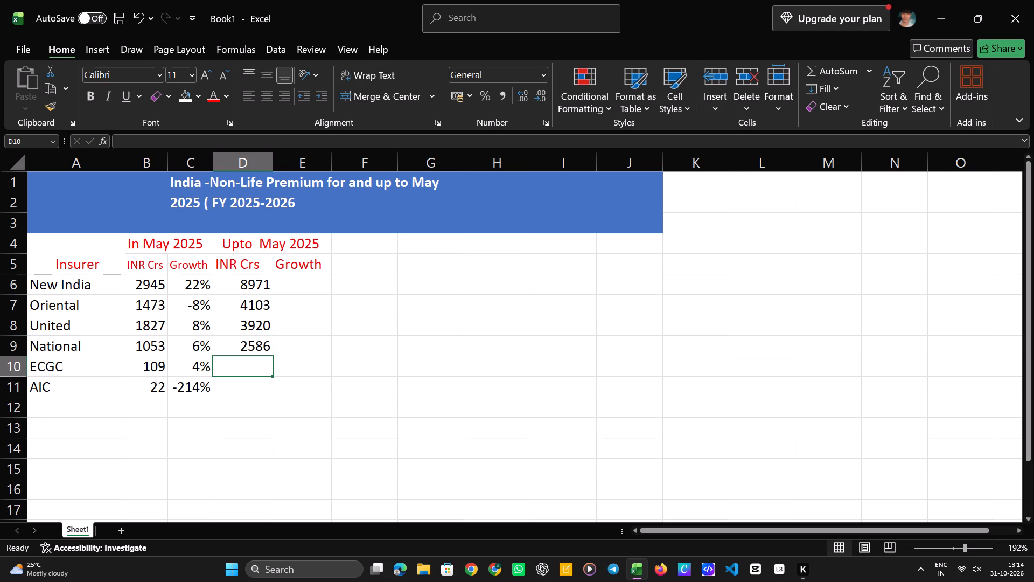
Enter the Upto May 2025 INR Crs values in column D: 196 for ECGC and 28 for AIC.
key("1")
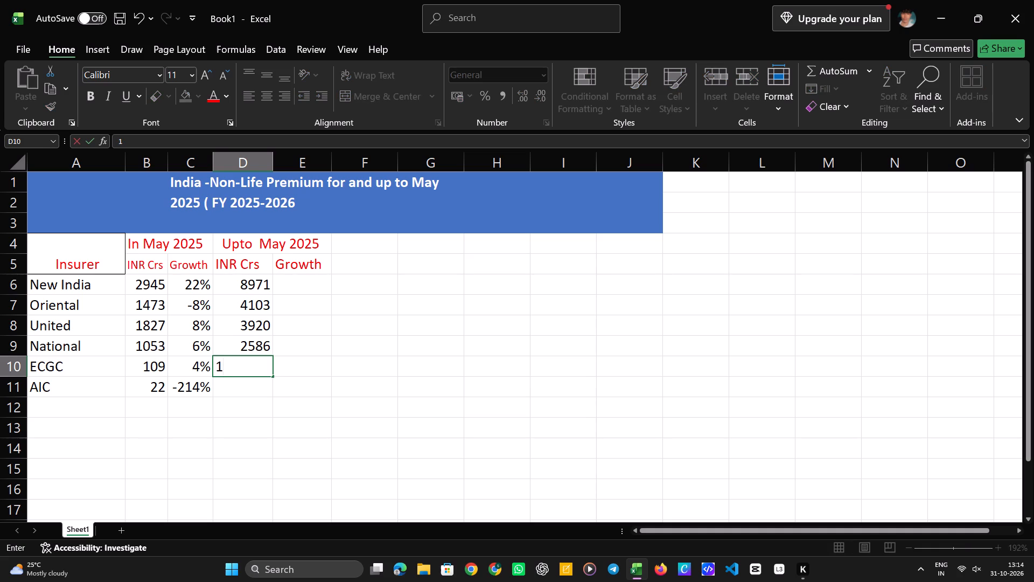
key("9")
key("6")
key("Return")
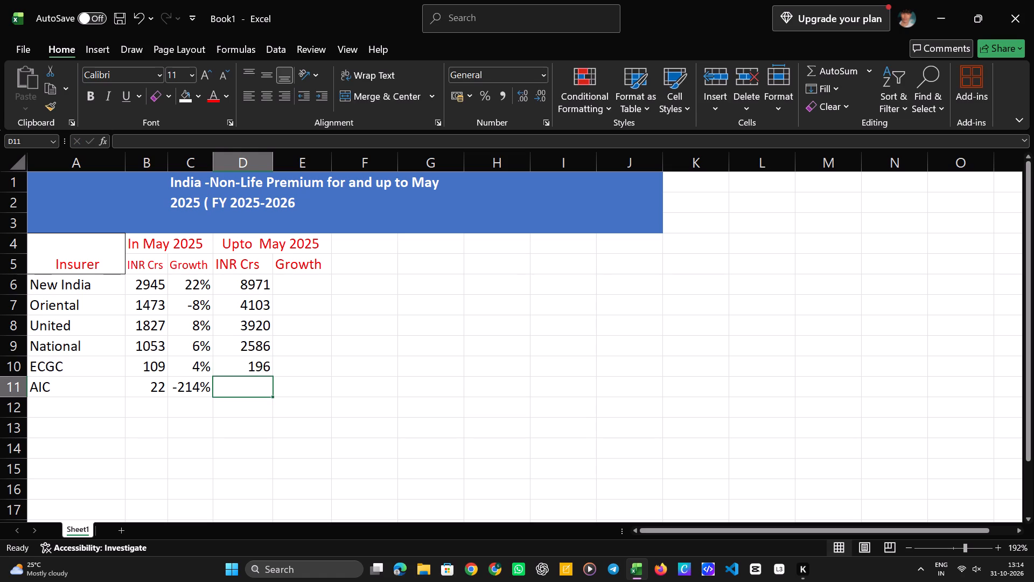
key("2")
key("8")
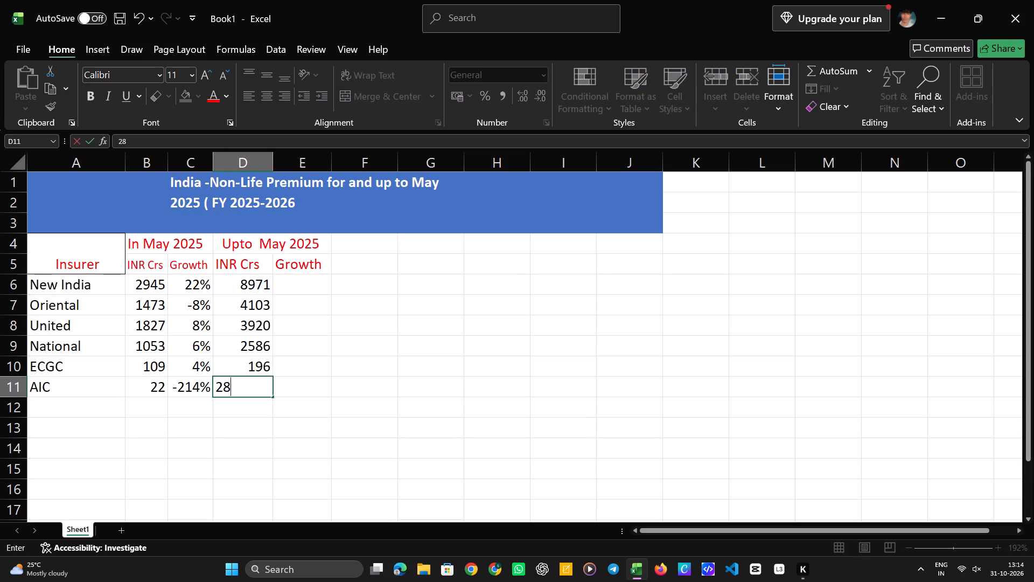
Enter the Upto May 2025 growth values in column E: 17% for New India, 25% for Oriental and 5% for United.
left_click(293, 286)
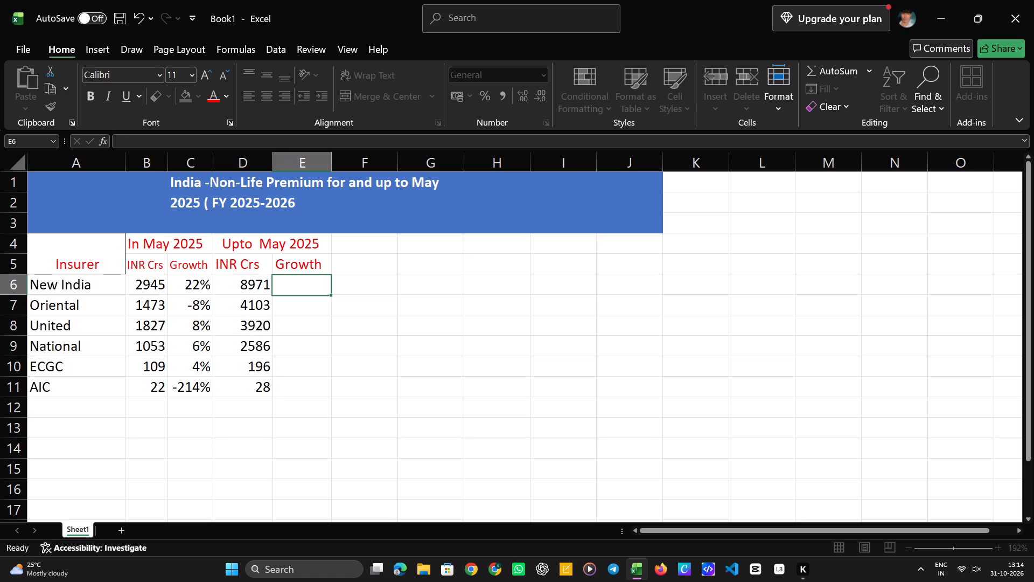
key("1")
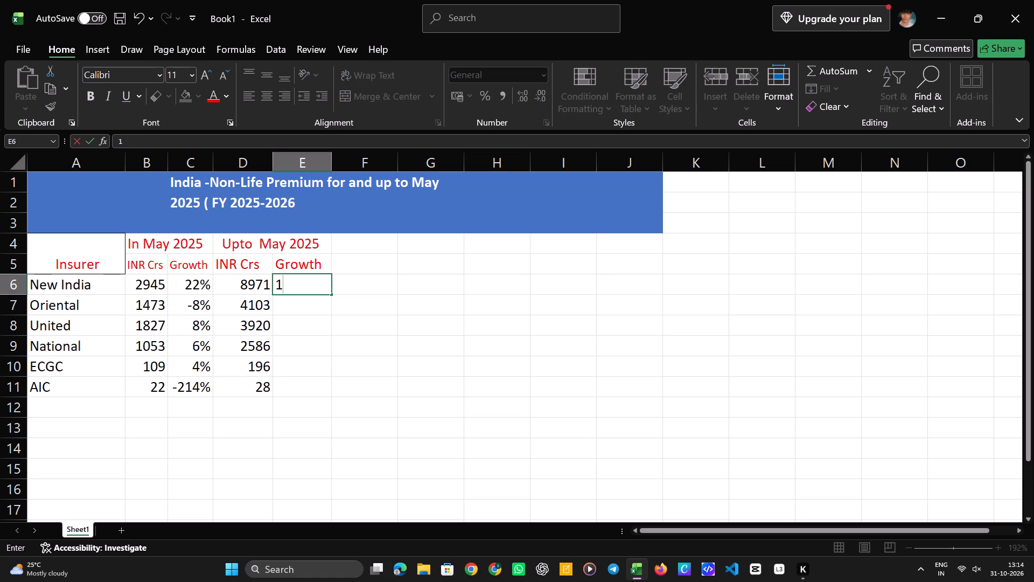
key("7")
key("shift+percent")
key("Return")
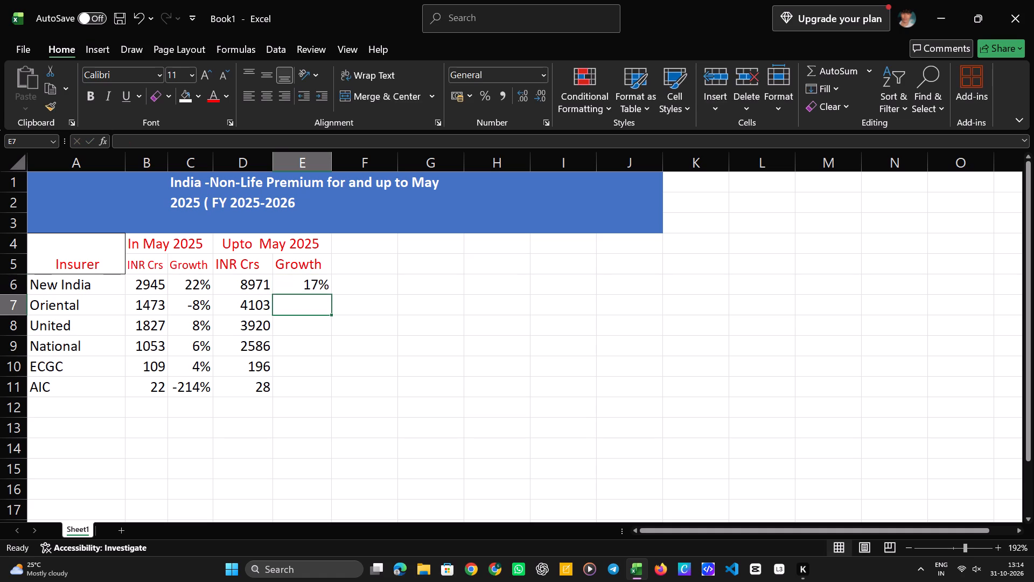
type("25")
key("shift+percent")
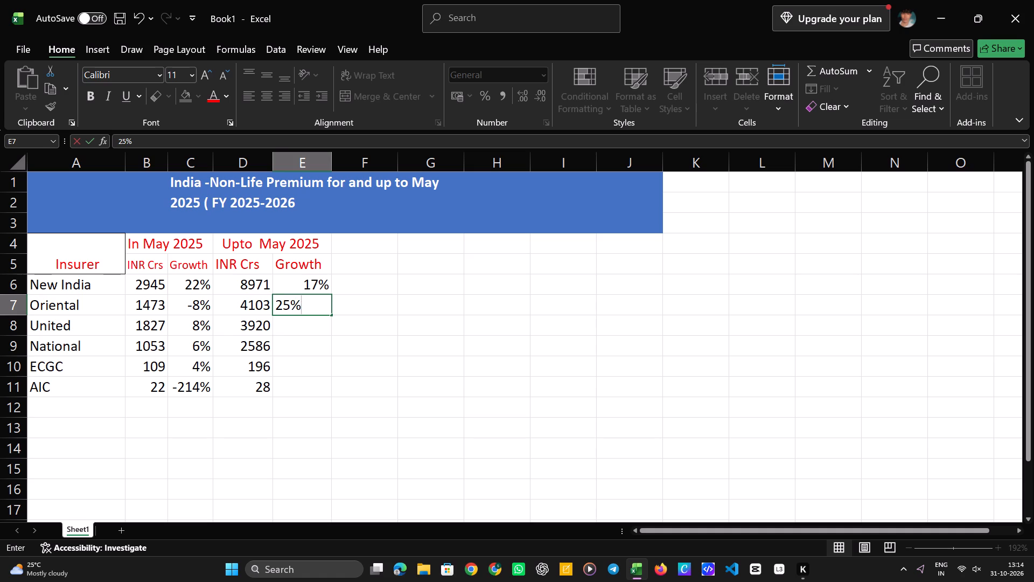
left_click(317, 320)
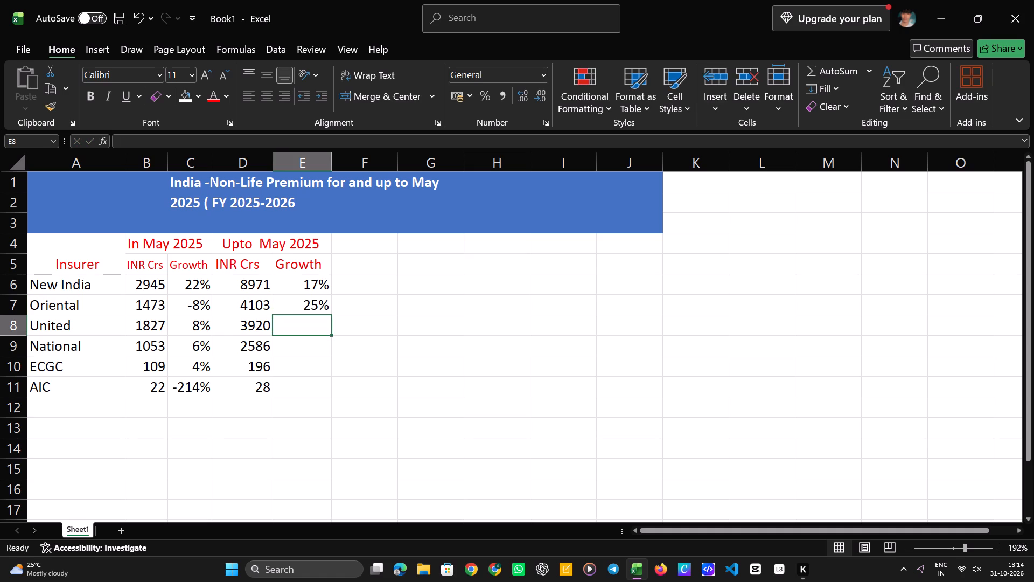
key("5")
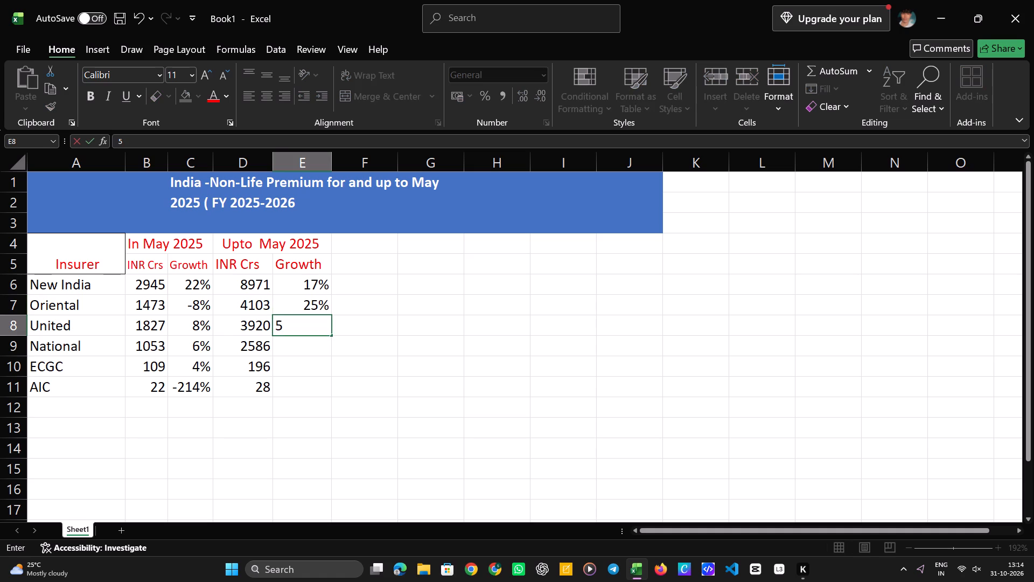
key("shift+percent")
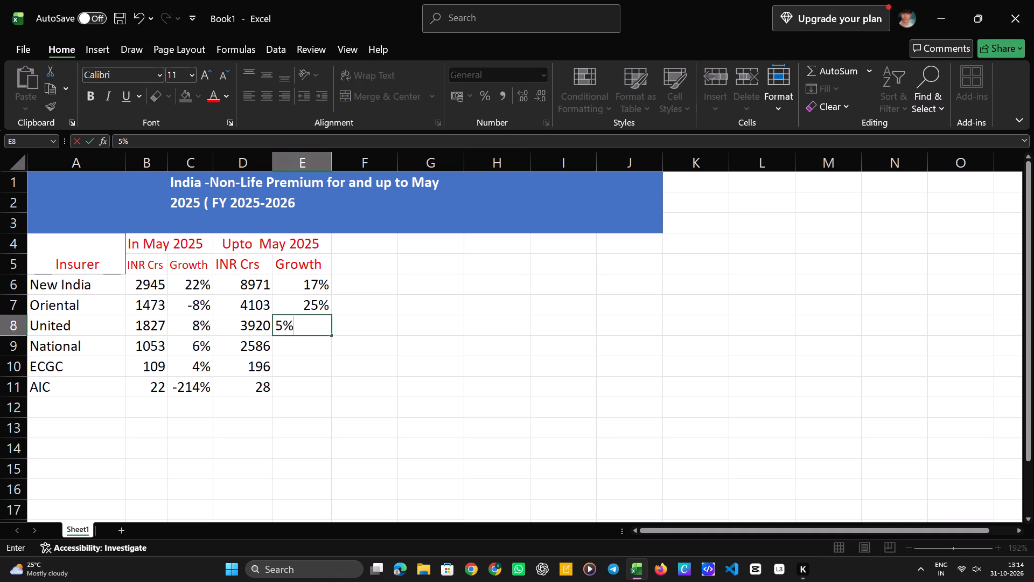
Enter the Upto May 2025 growth values in column E: 9% for National, 3% for ECGC and 139% for AIC.
left_click(304, 342)
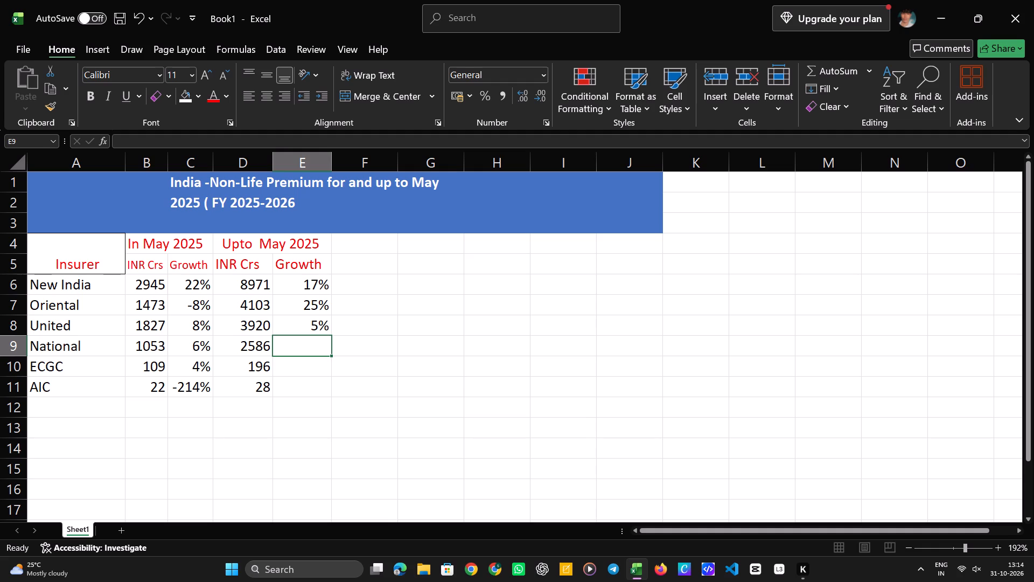
key("9")
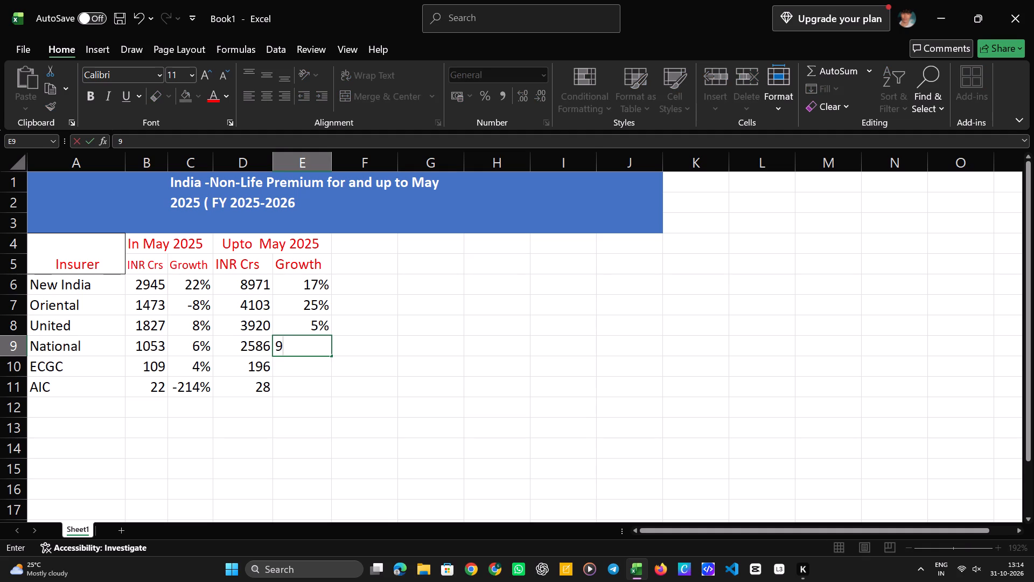
key("shift+percent")
key("Return")
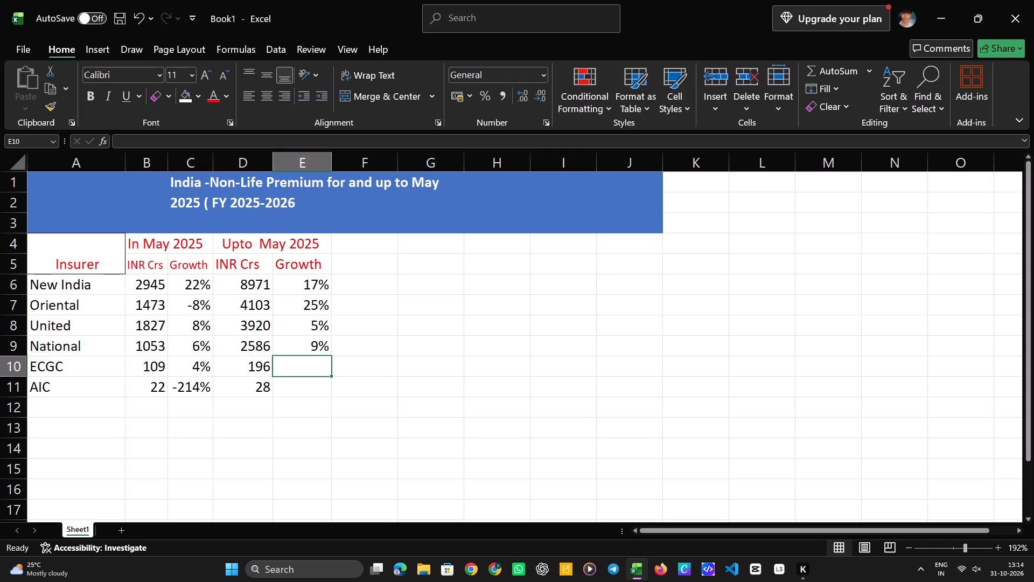
key("3")
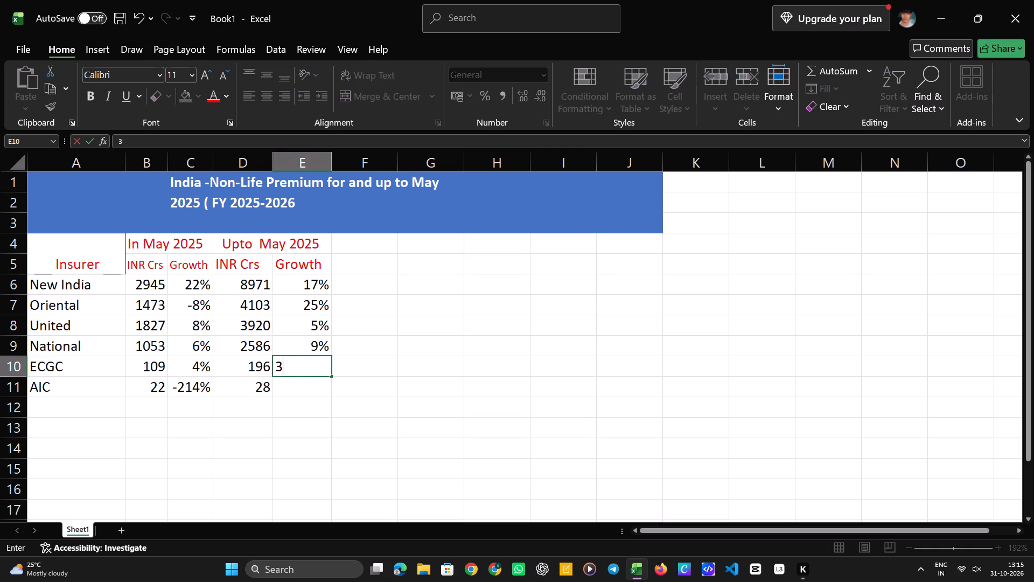
key("shift+percent")
key("Return")
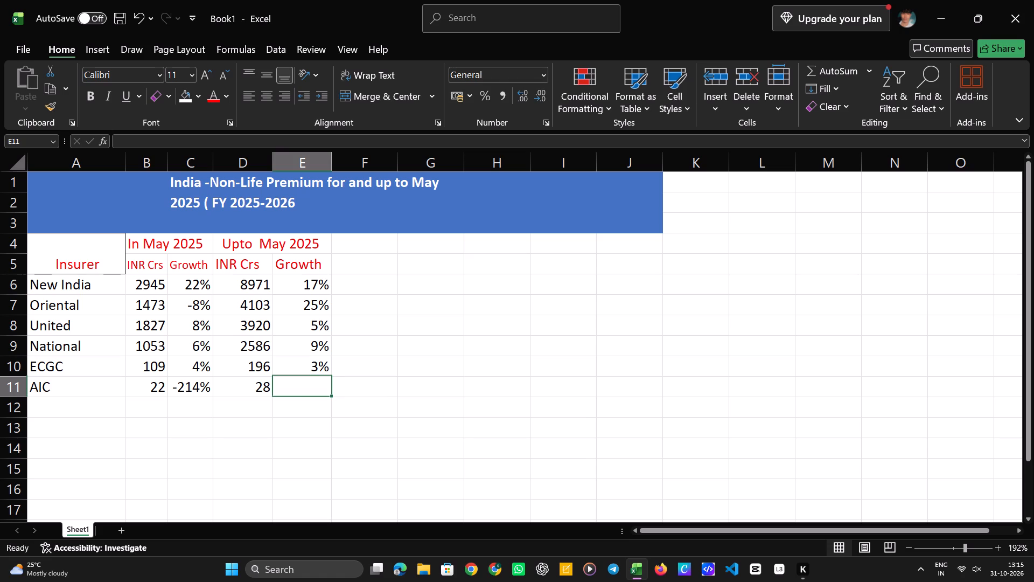
key("1")
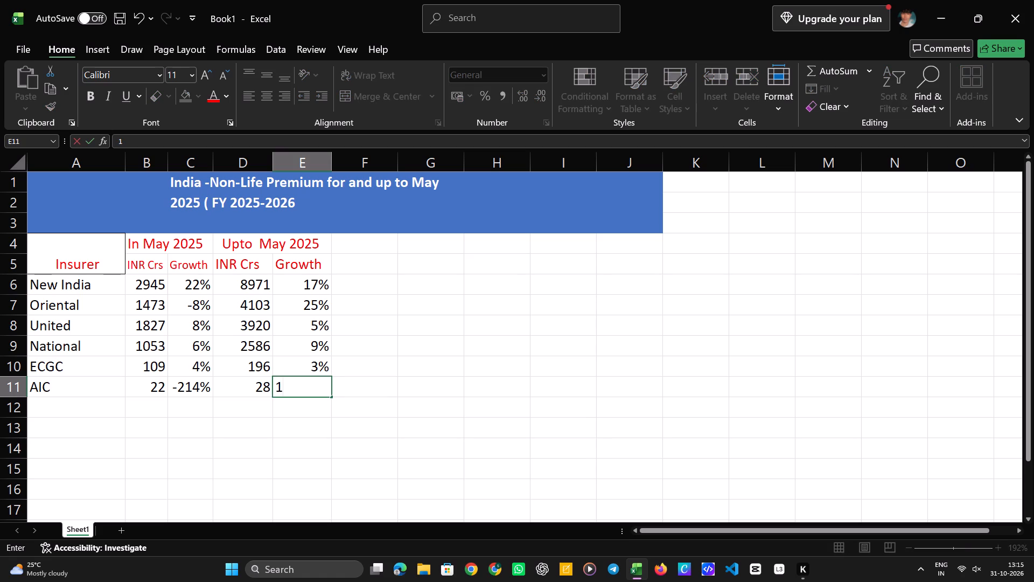
key("3")
key("9")
key("shift+percent")
left_click(378, 285)
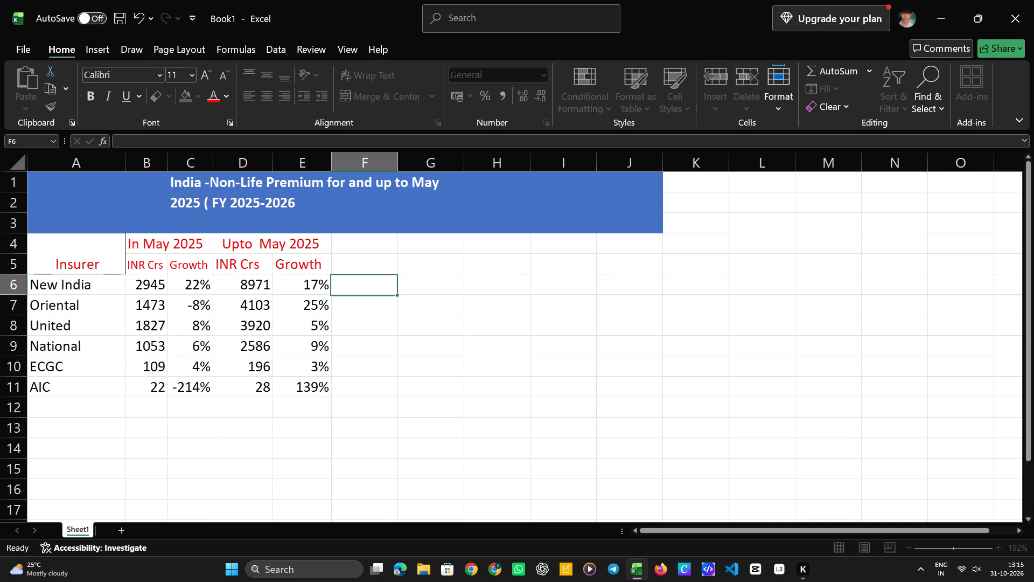
Narrow the empty columns F and G to about the same width as columns D and E.
left_click(373, 246)
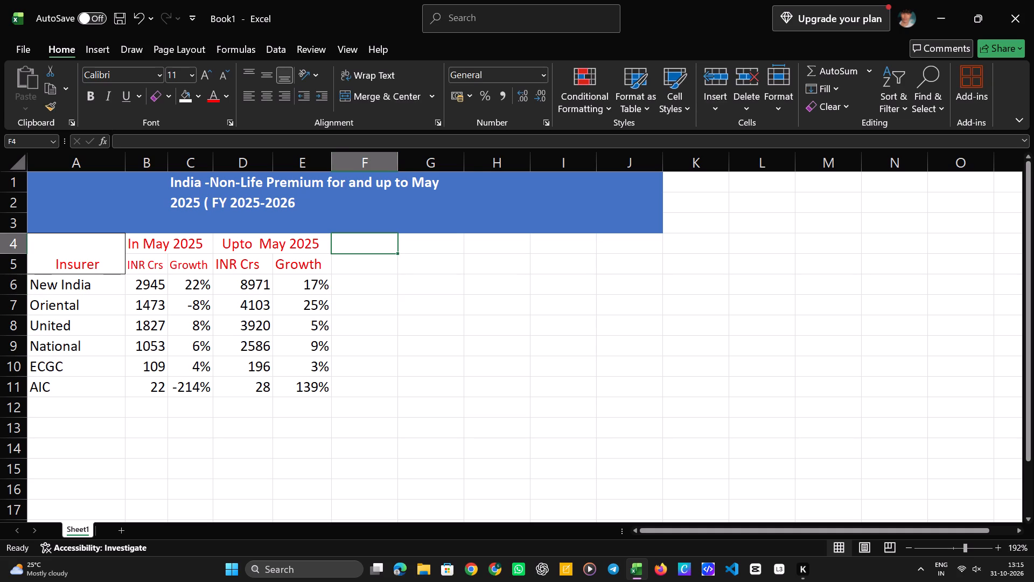
left_click_drag(398, 162, 387, 165)
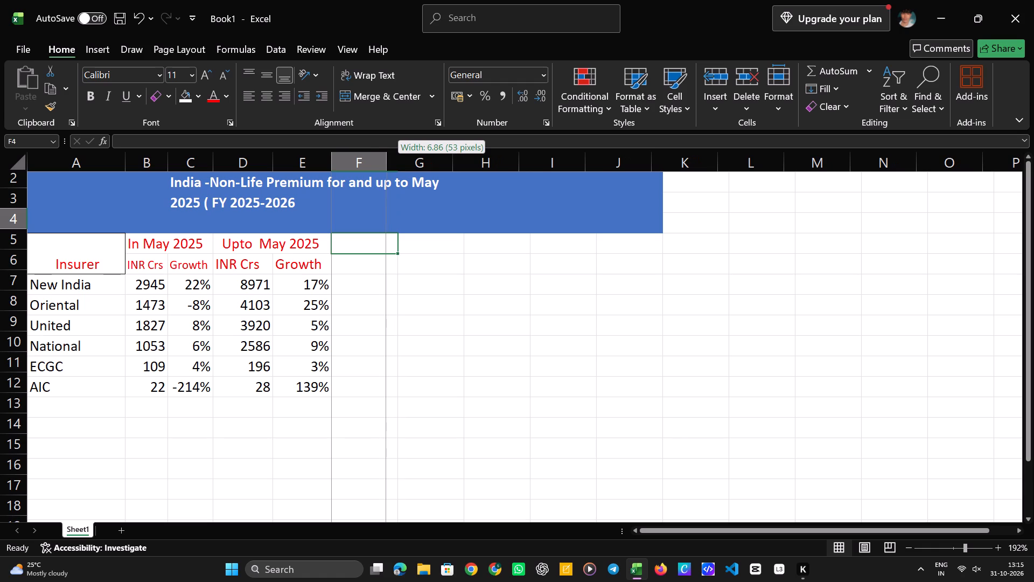
left_click_drag(387, 165, 392, 170)
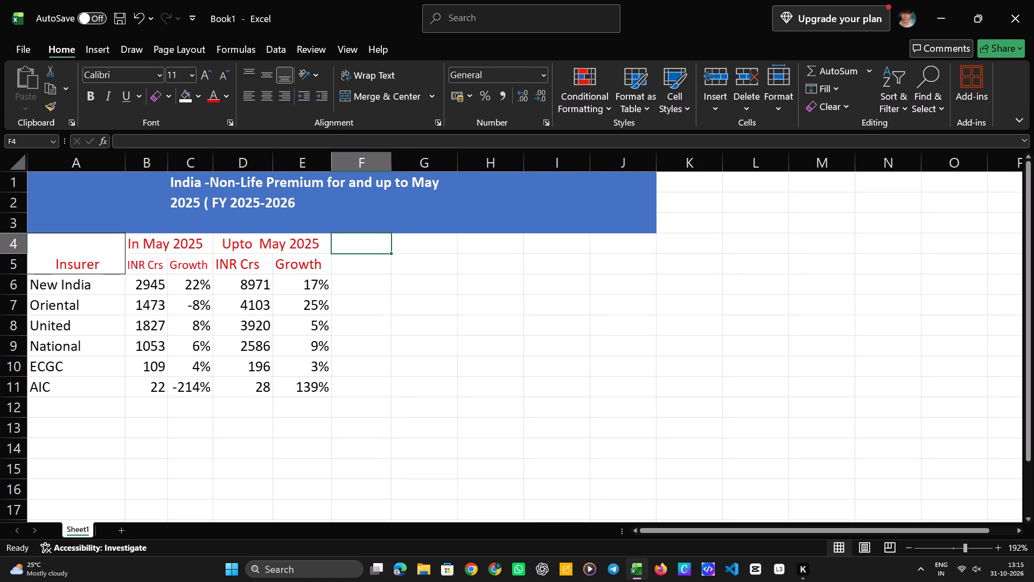
left_click_drag(458, 164, 452, 176)
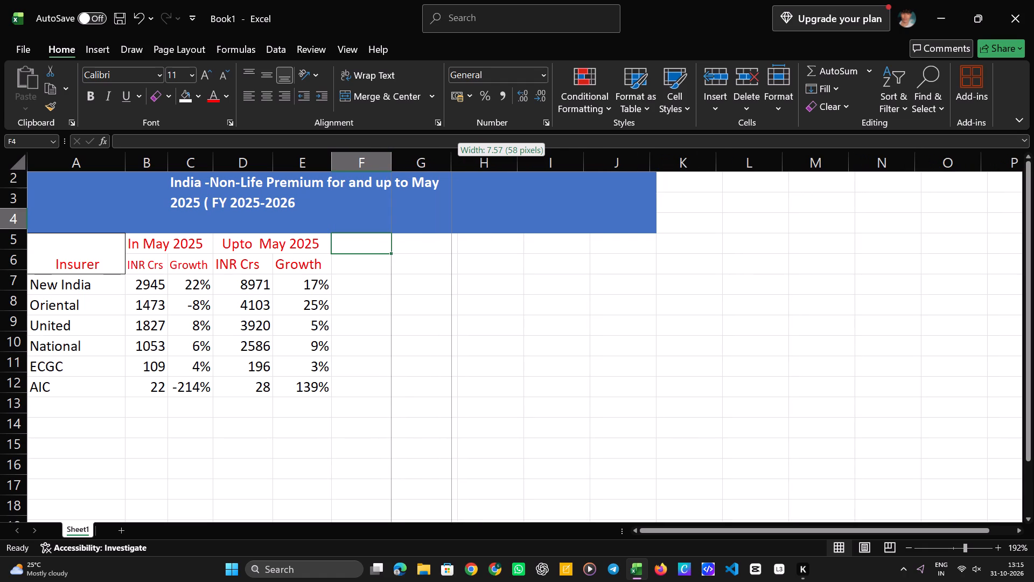
left_click_drag(452, 176, 453, 177)
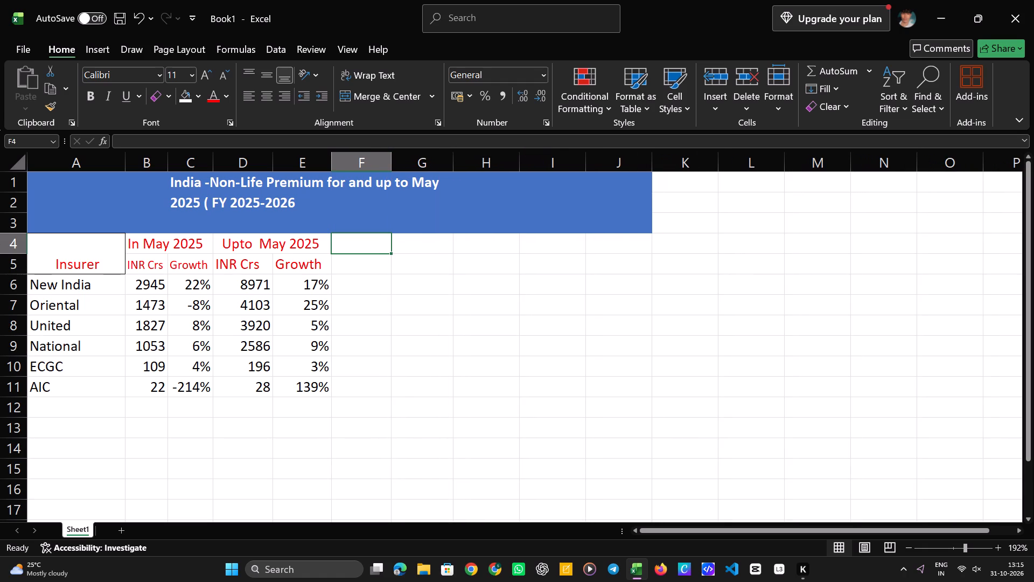
Enter the heading "Mkt Share" in cell F4, indented with leading spaces so it extends across columns F and G.
double_click(368, 241)
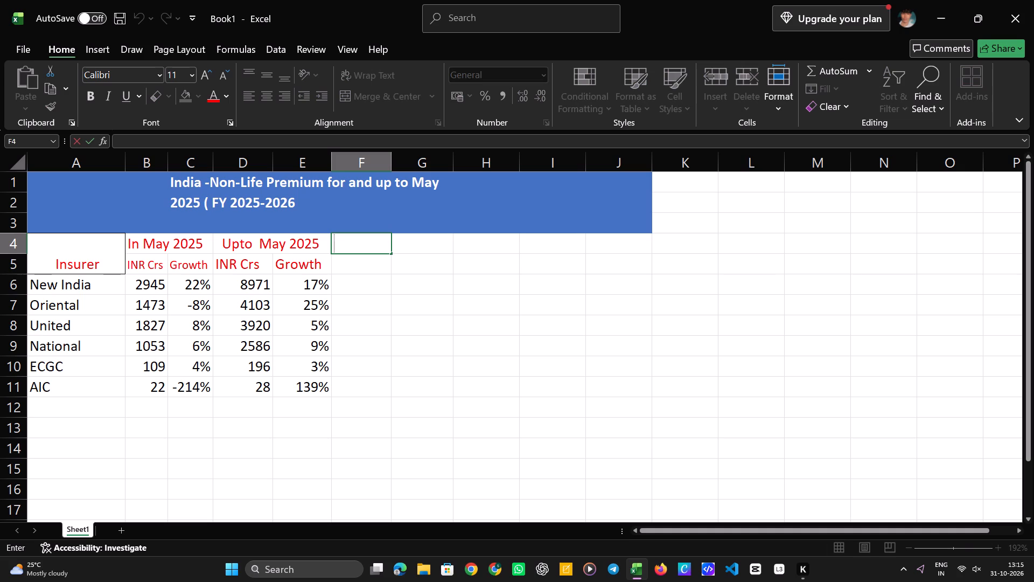
key("space")
key("space")
key("space")
key("space")
key("space")
key("m")
type("kt")
key("space")
key("space")
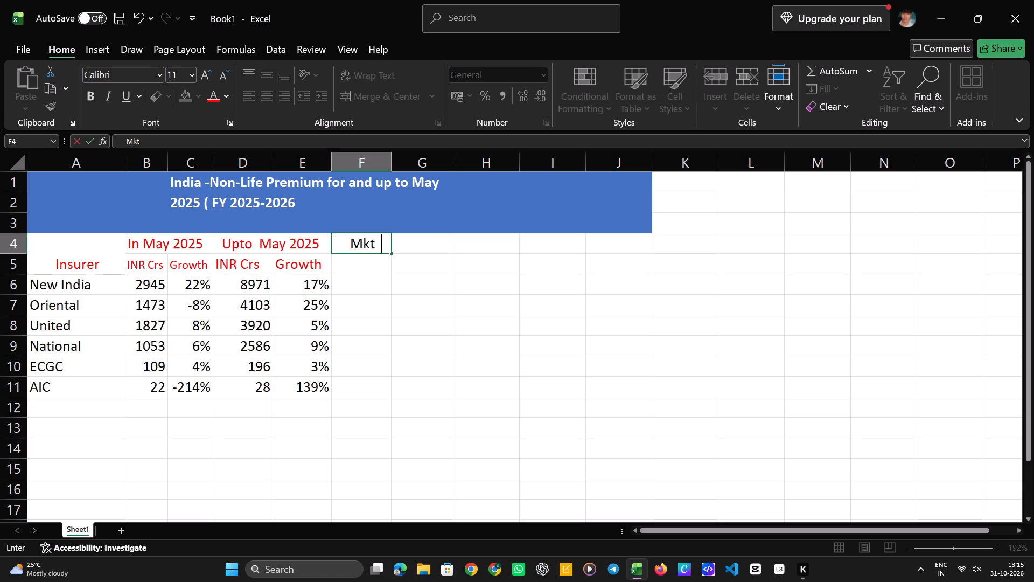
key("s")
key("h")
key("a")
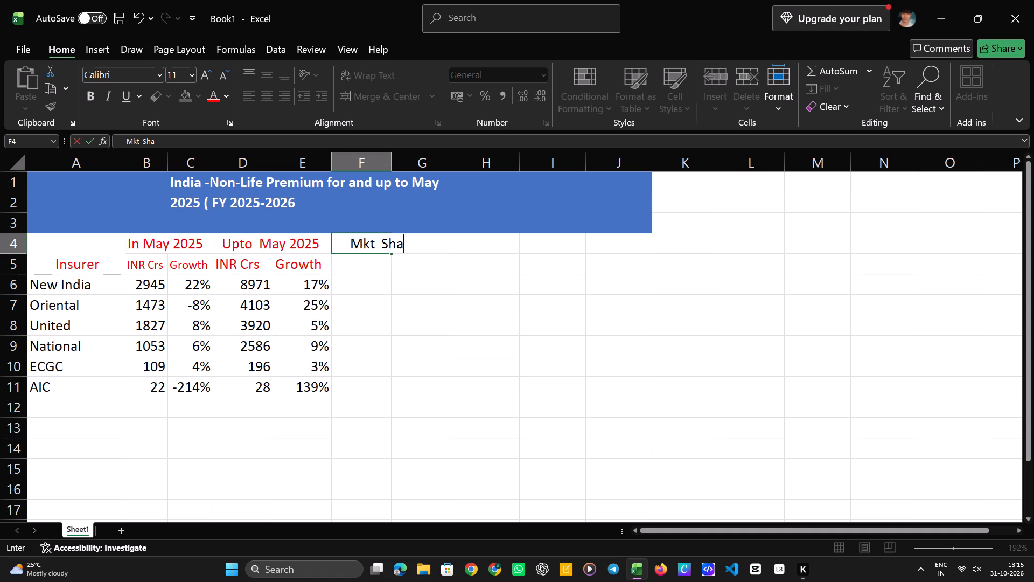
key("r")
key("e")
left_click(346, 241)
left_click(347, 241)
key("space")
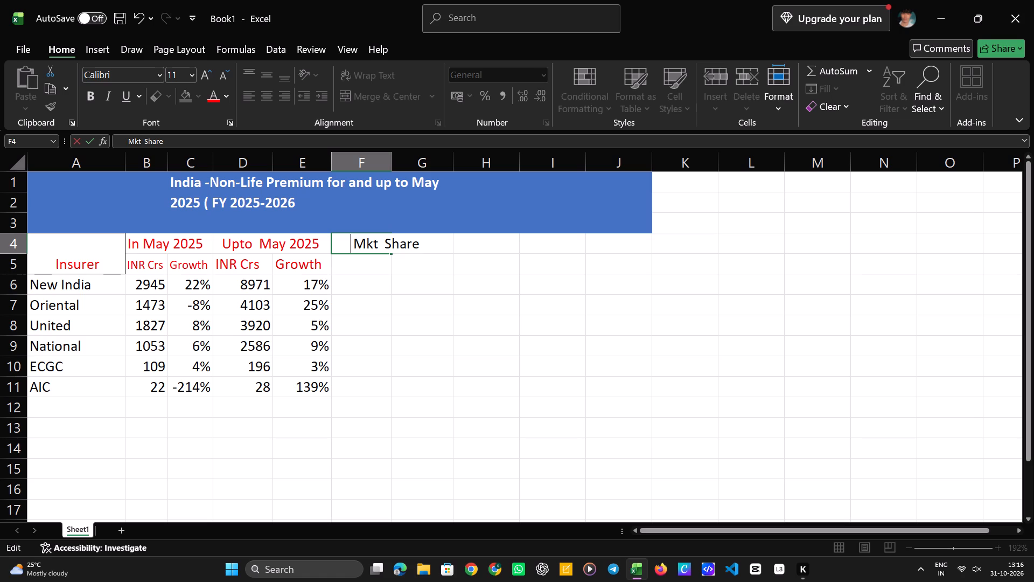
key("space")
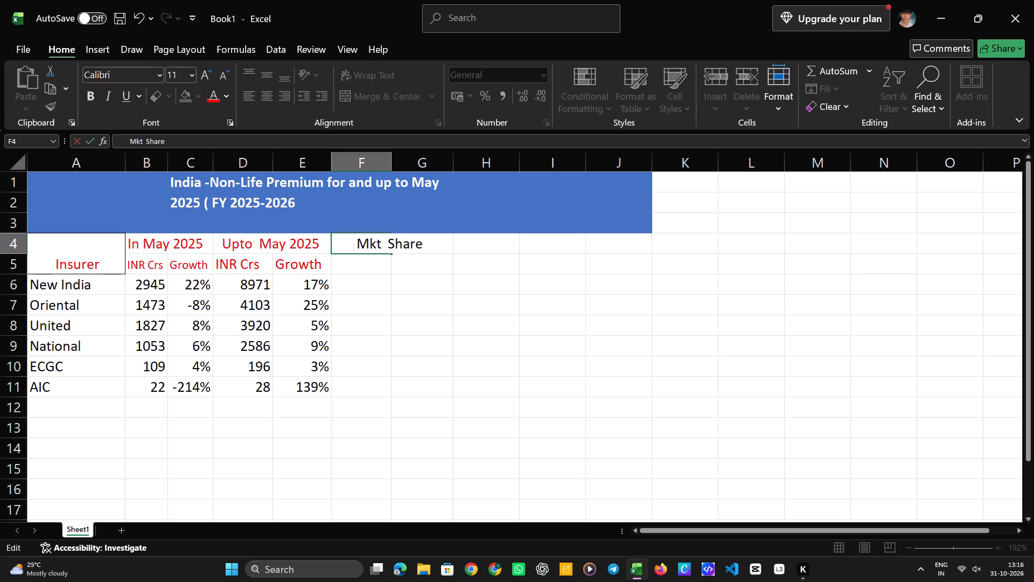
Add the market share sub-headings in row 5: CY in column F and PY in column G.
left_click(358, 267)
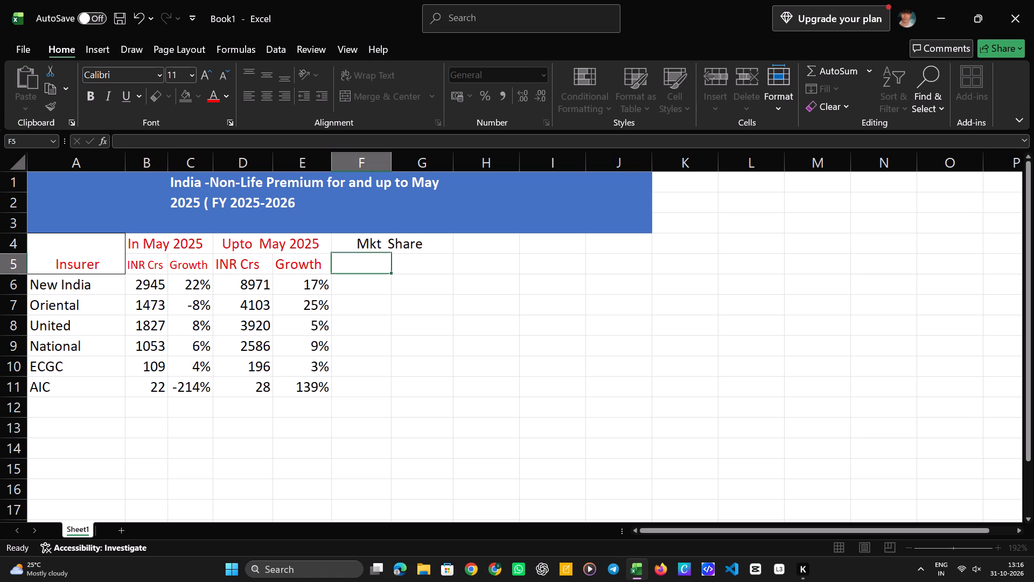
key("c")
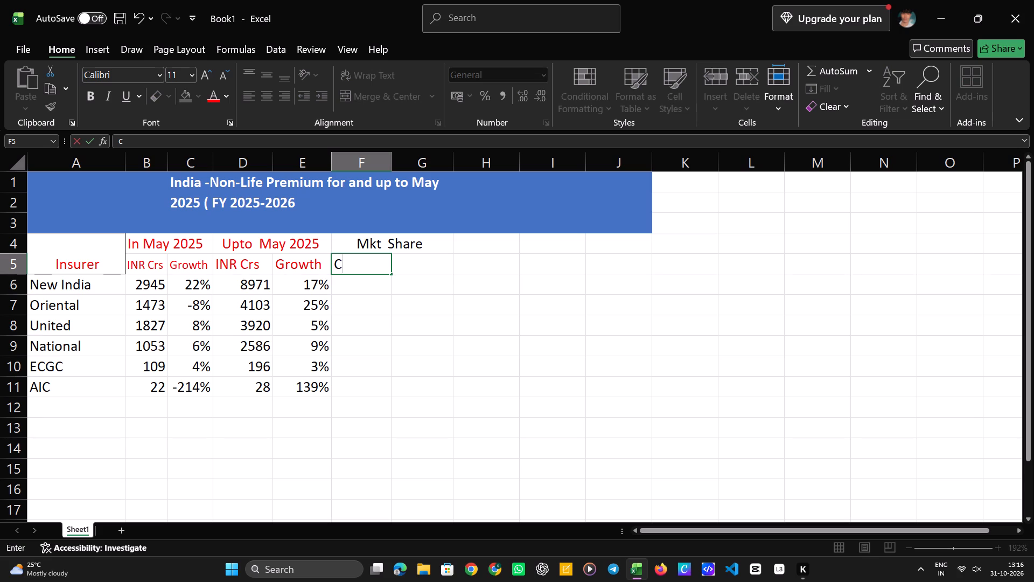
key("y")
left_click(415, 265)
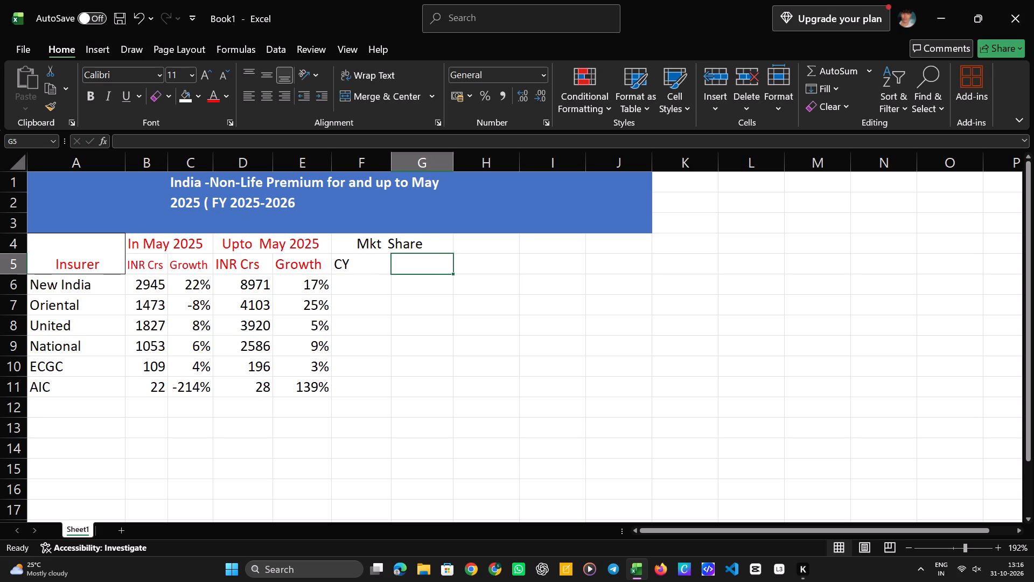
key("p")
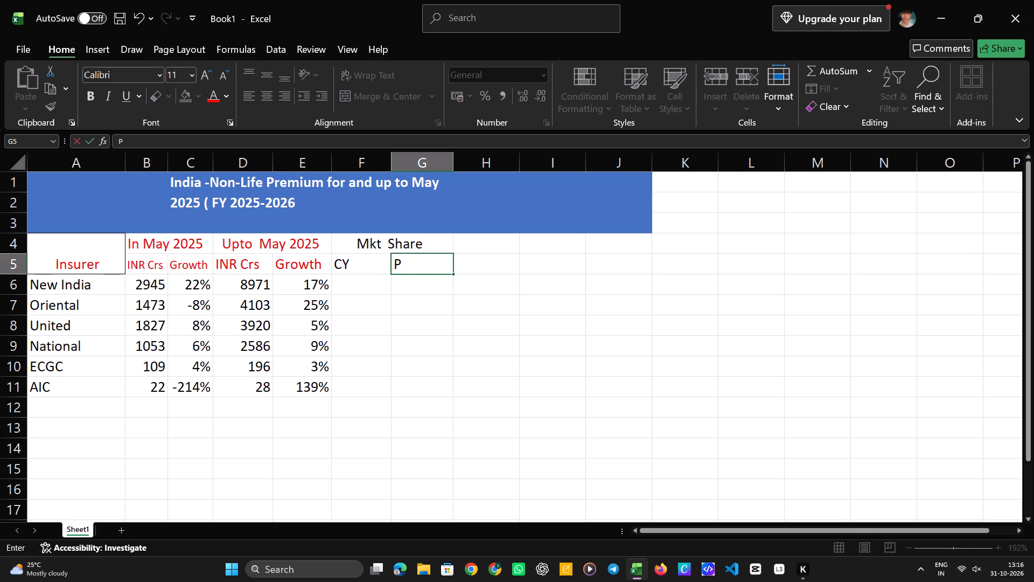
key("y")
Enter the CY market share values in column F: 16.1% for New India and 7.4% for Oriental.
left_click(362, 288)
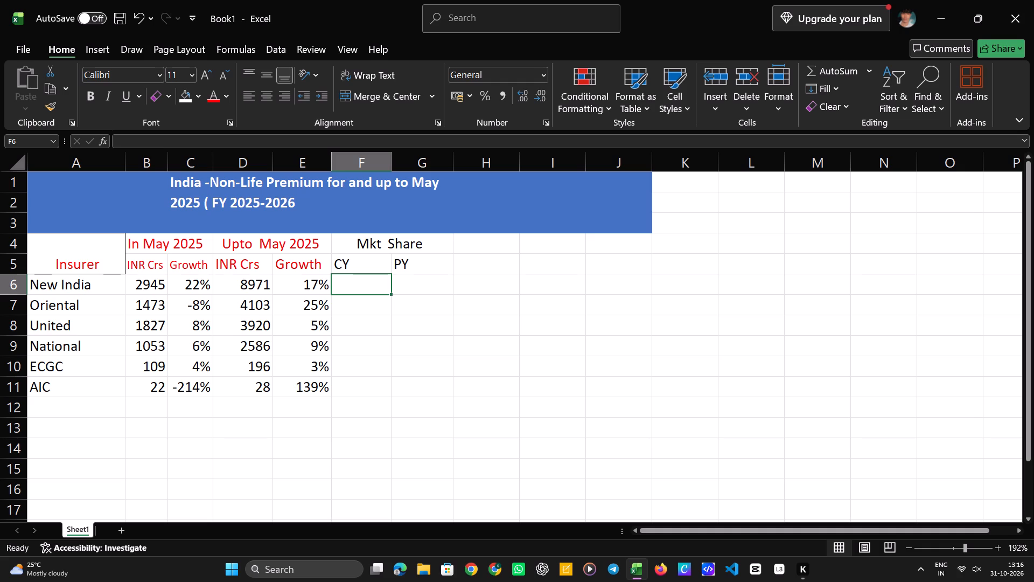
key("1")
key("6")
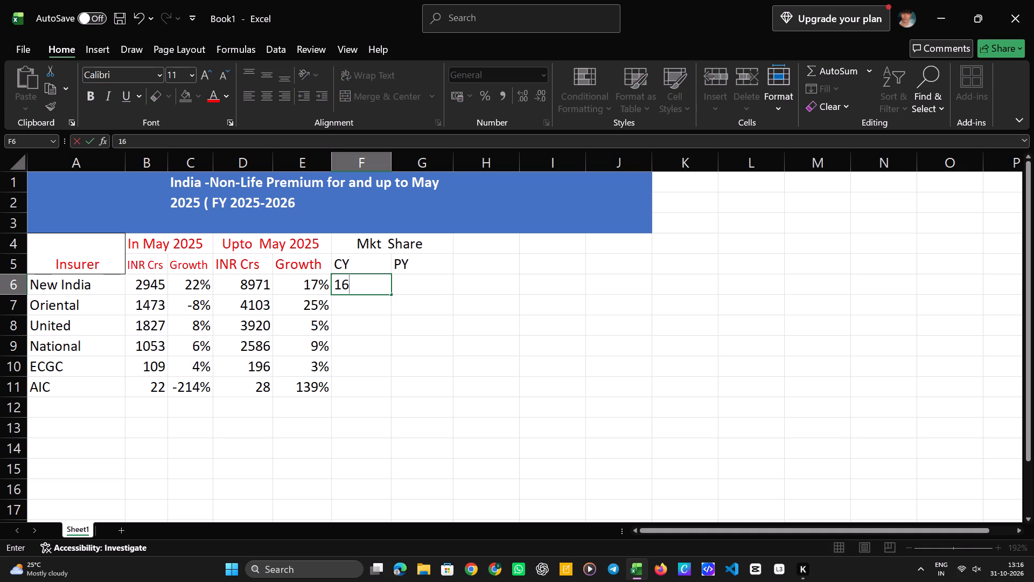
key("period")
key("1")
key("shift+percent")
left_click(373, 308)
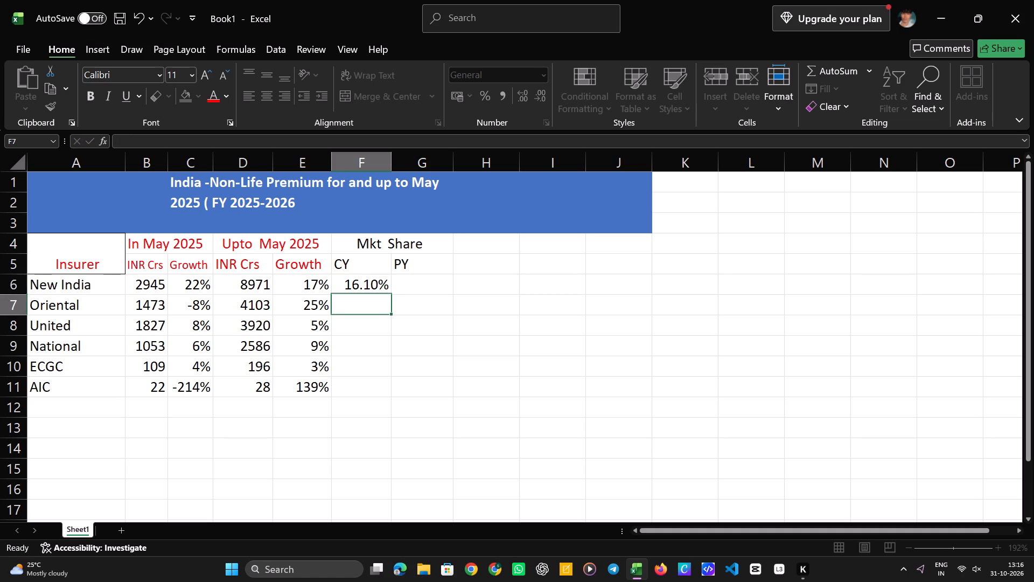
key("7")
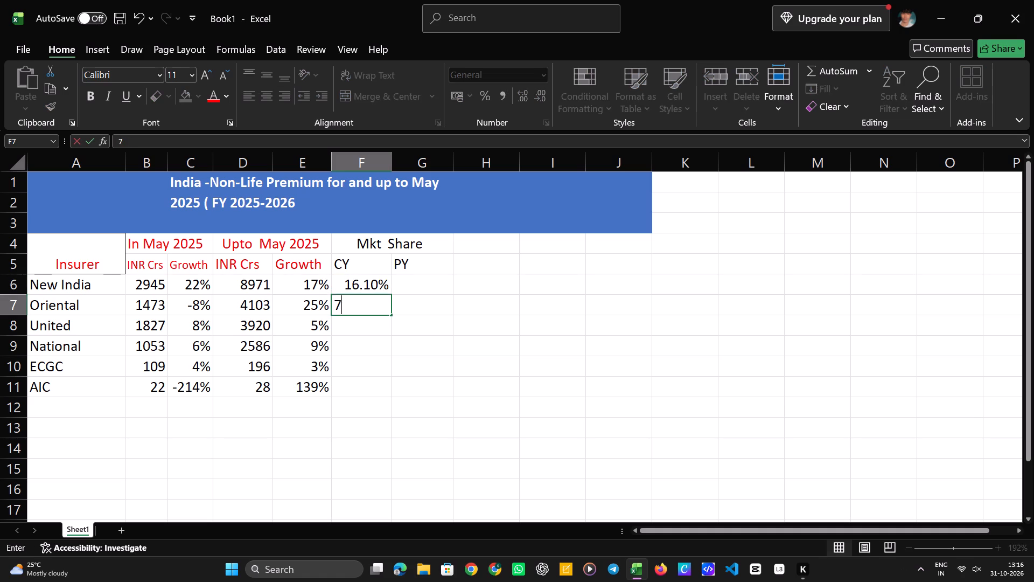
key("period")
key("4")
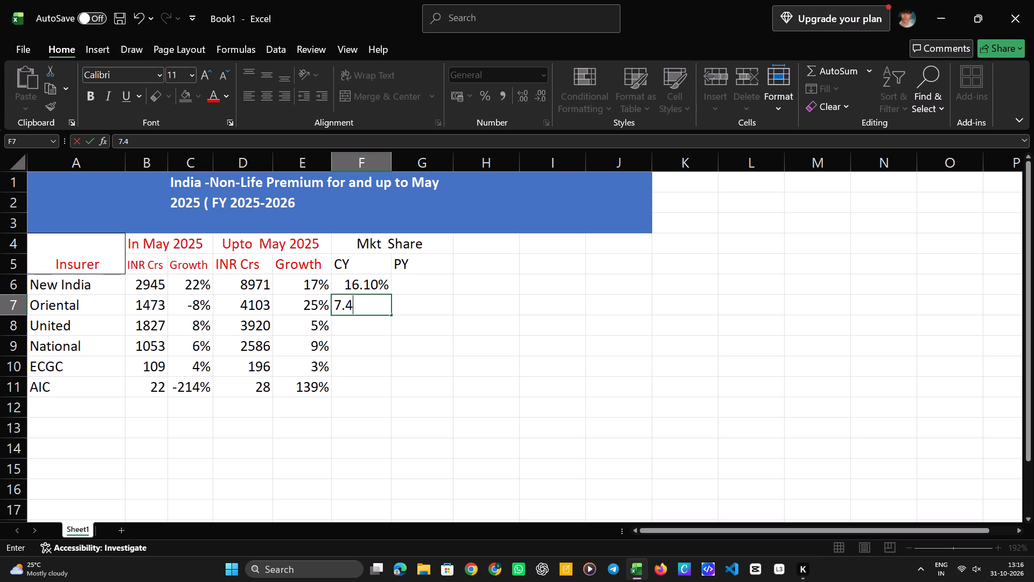
key("shift+percent")
key("Return")
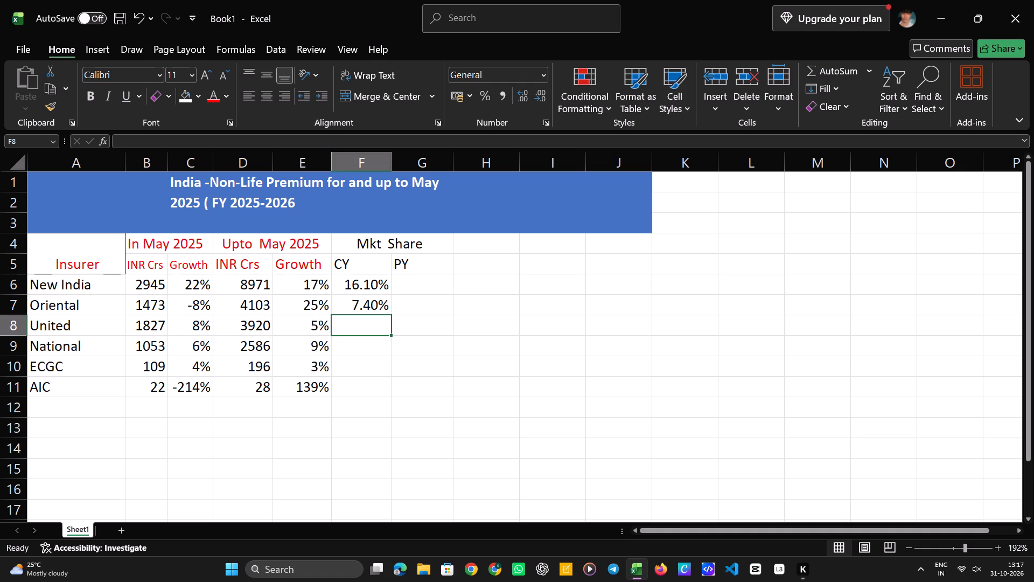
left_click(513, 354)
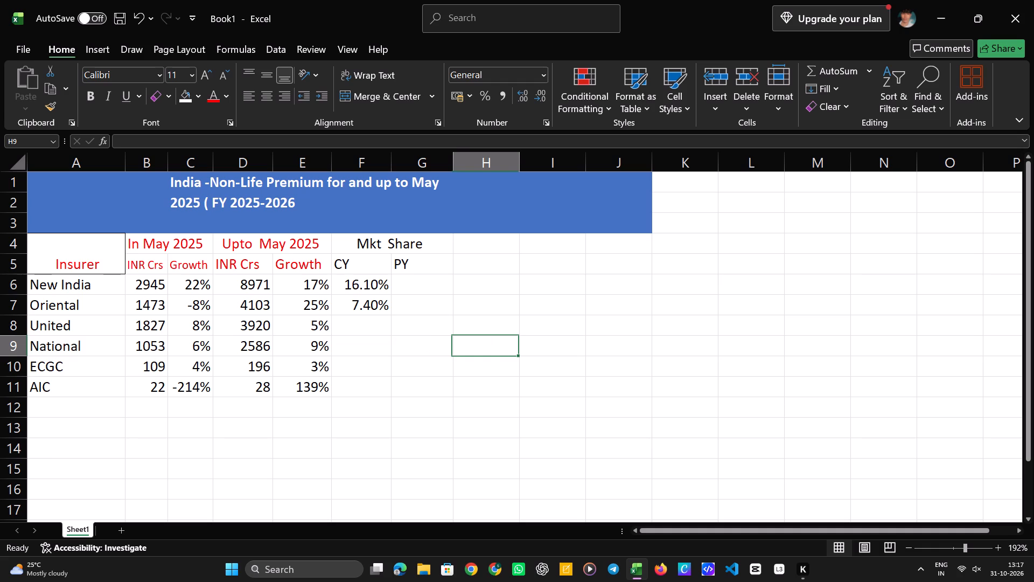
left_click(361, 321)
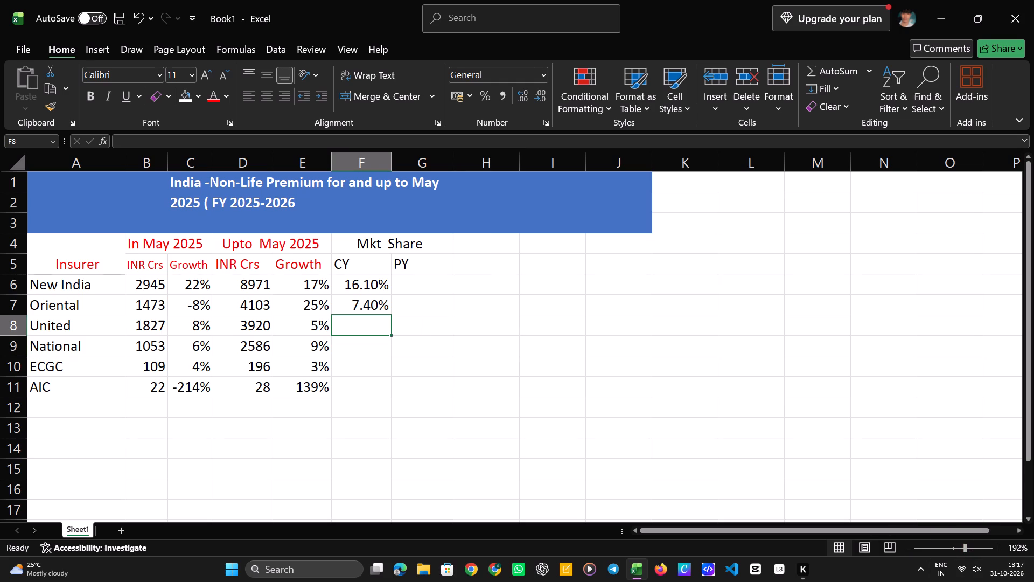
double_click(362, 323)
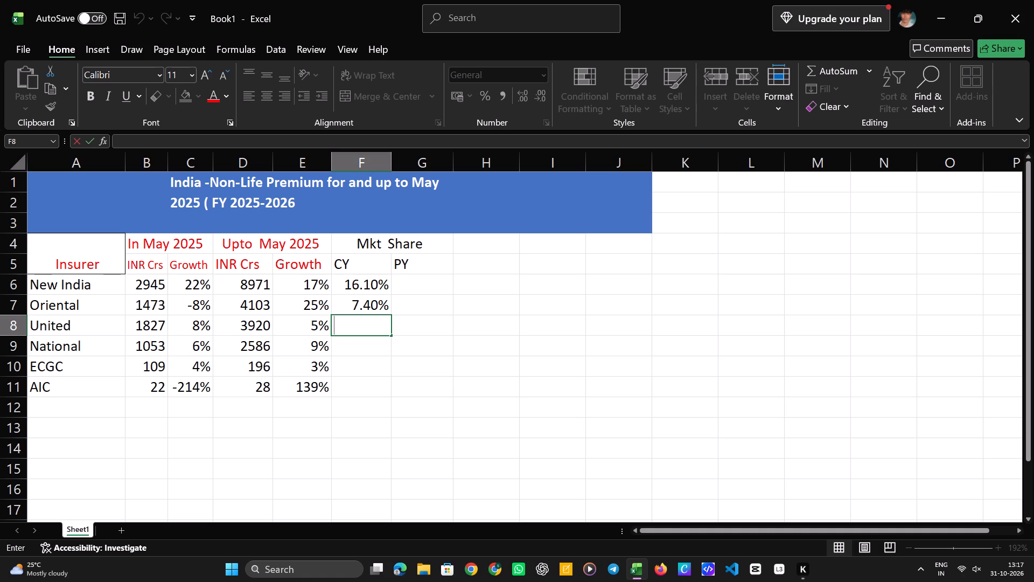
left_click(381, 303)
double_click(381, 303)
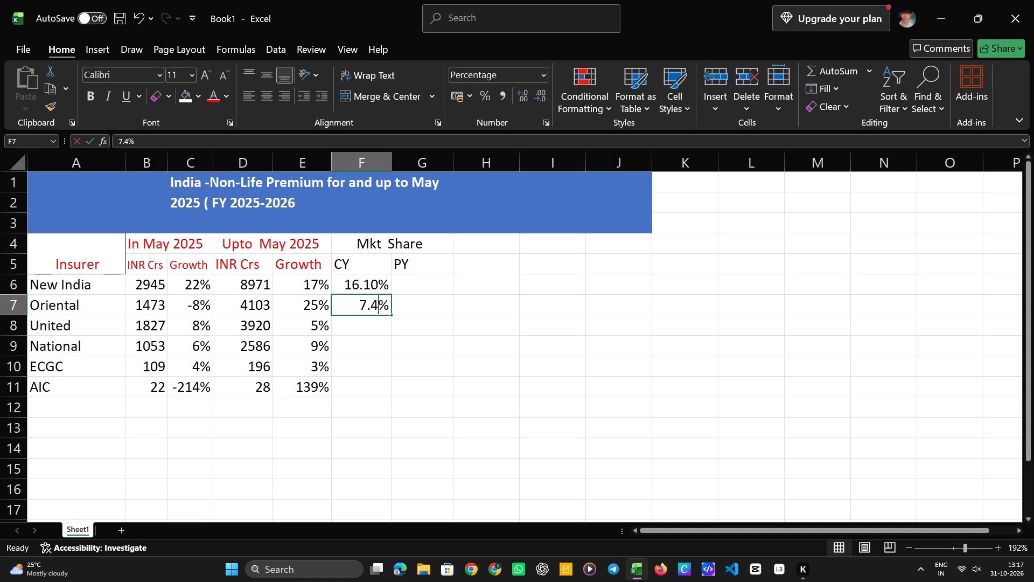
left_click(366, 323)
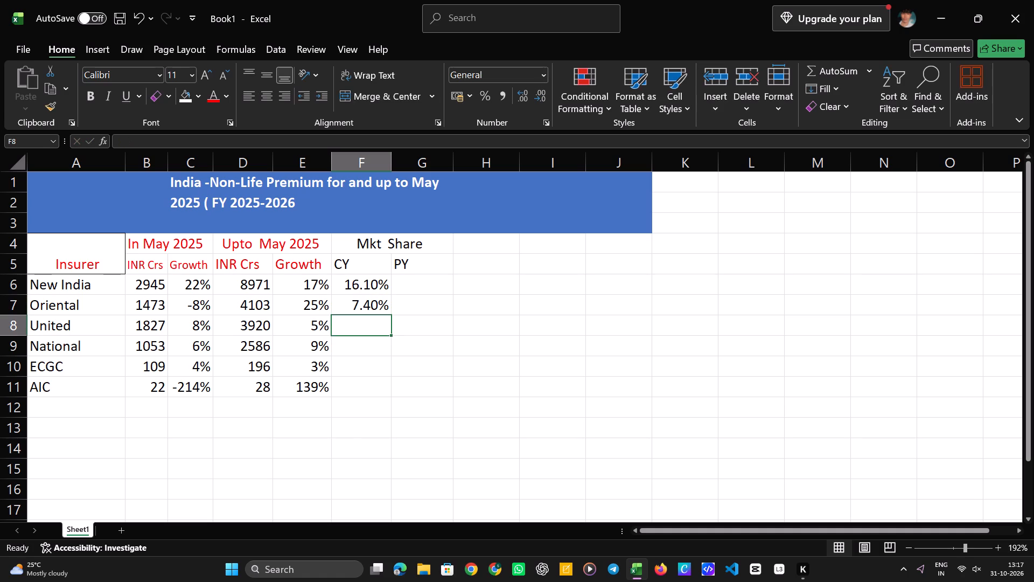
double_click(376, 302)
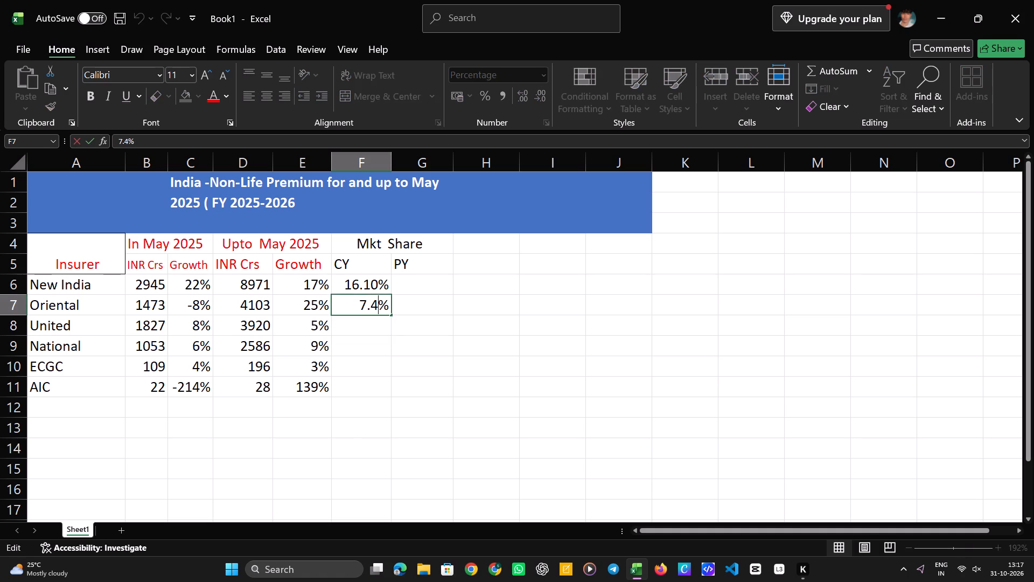
Enter the CY market share values in column F: 7.0% for United and 4.6% for National.
left_click(369, 327)
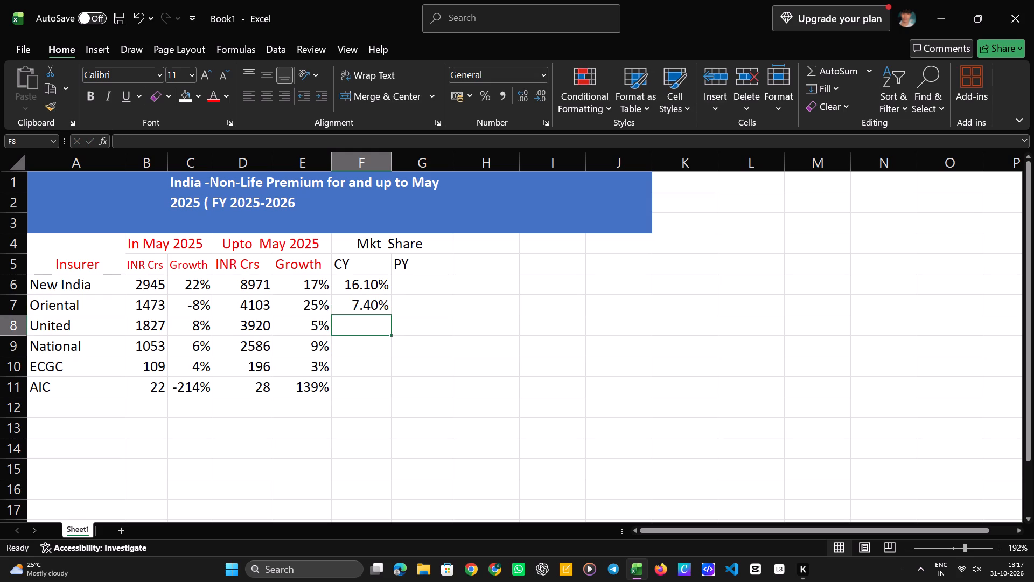
key("7")
key("period")
key("0")
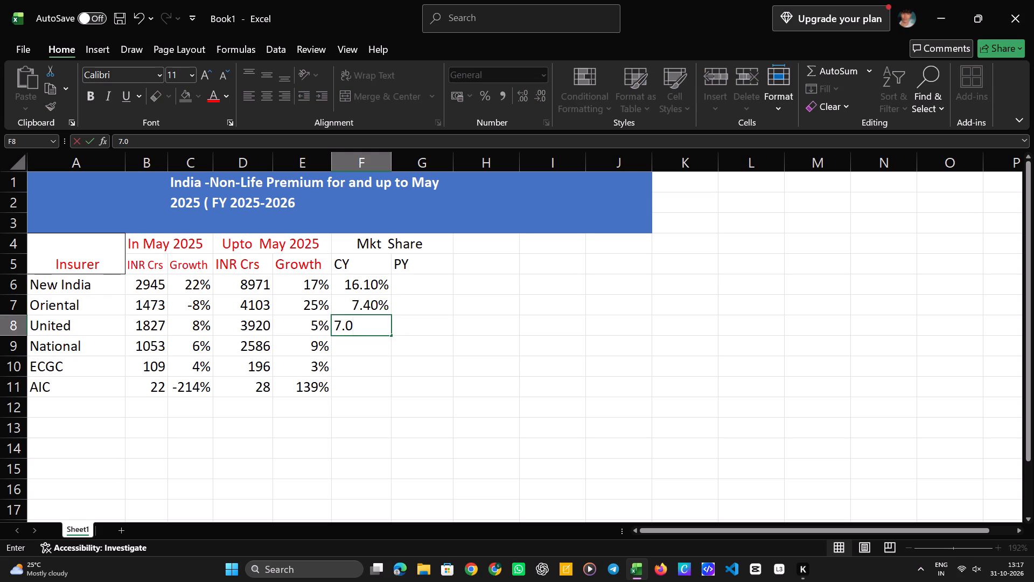
key("shift+percent")
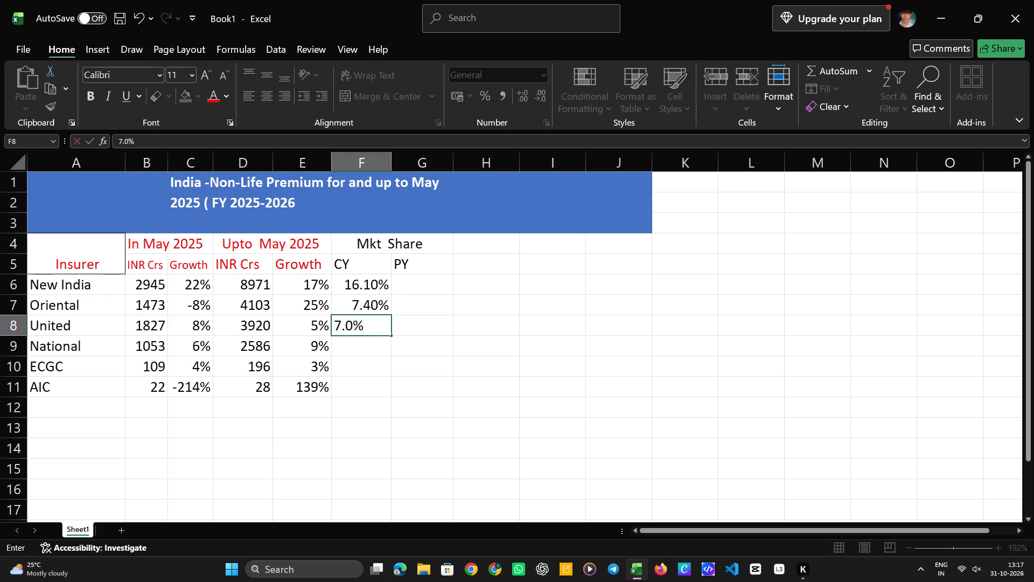
left_click(373, 348)
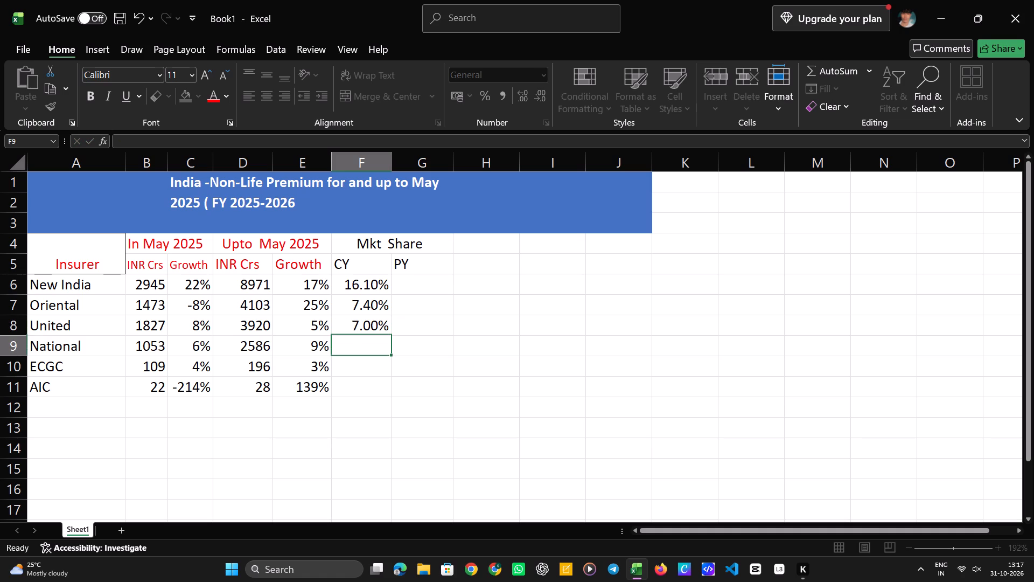
key("4")
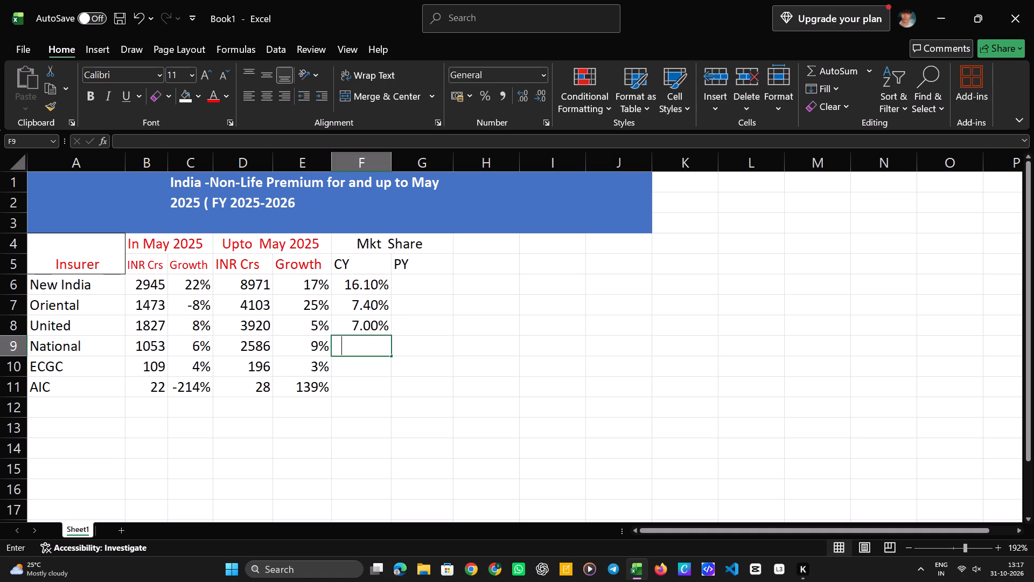
key("period")
key("6")
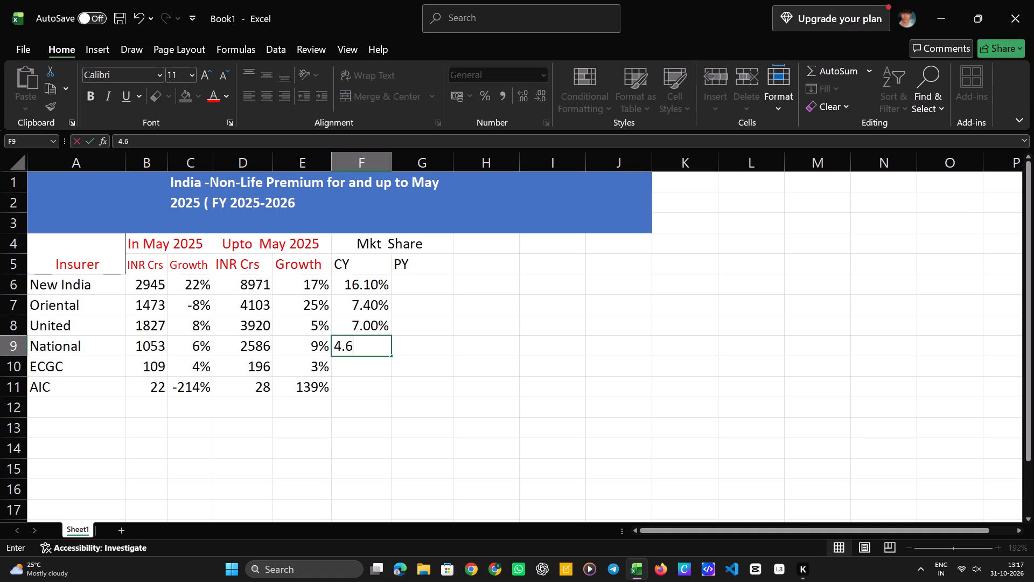
key("shift+percent")
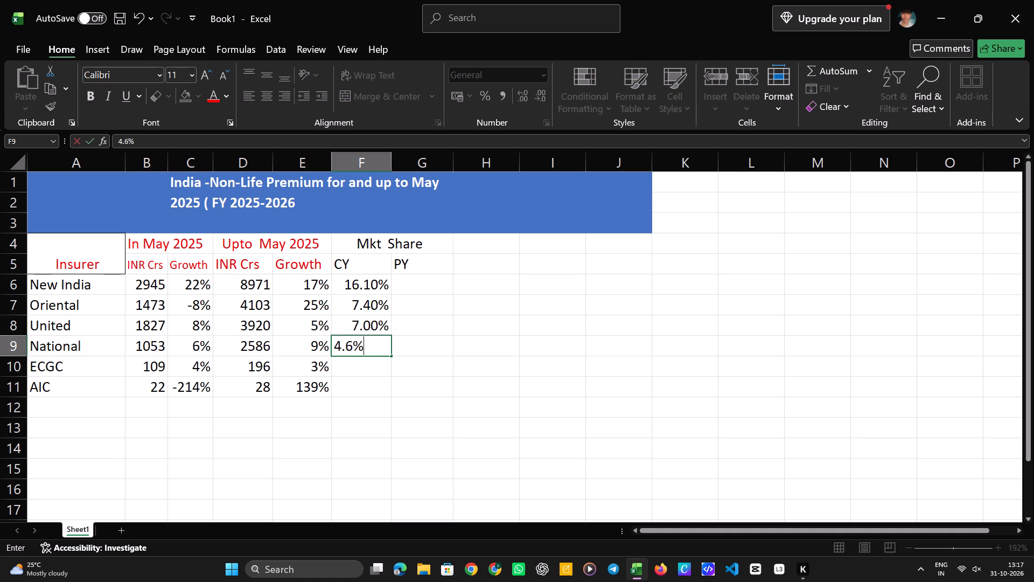
Enter the remaining CY market share values in column F: 0.4% for ECGC and 0.1% for AIC.
left_click(362, 369)
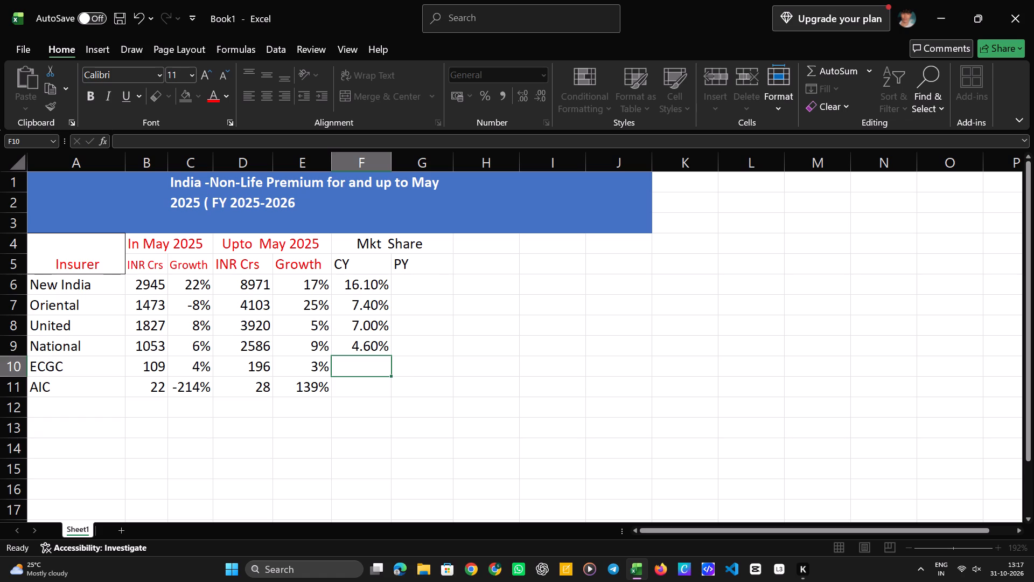
type("0.")
key("4")
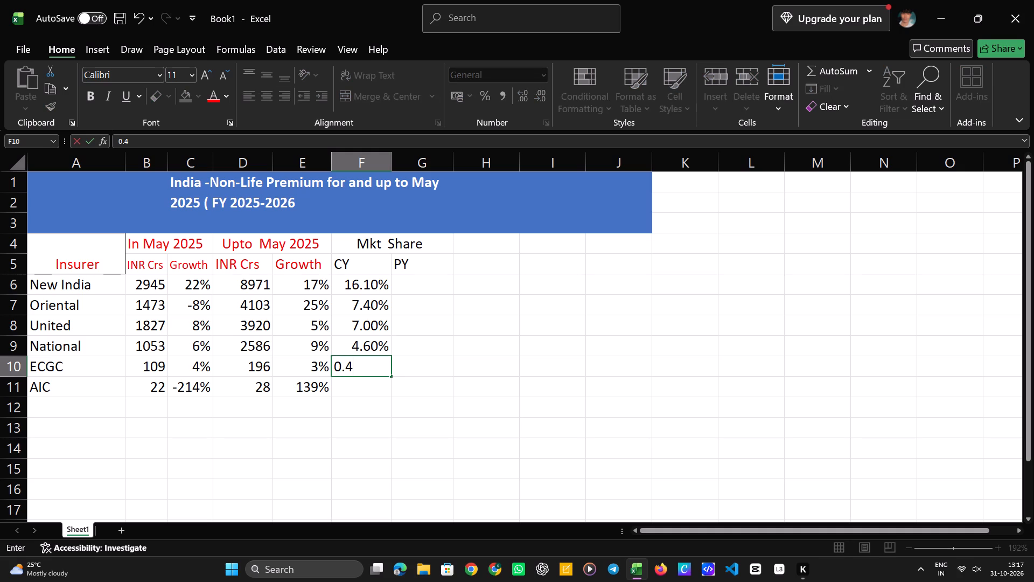
key("shift+percent")
left_click(378, 385)
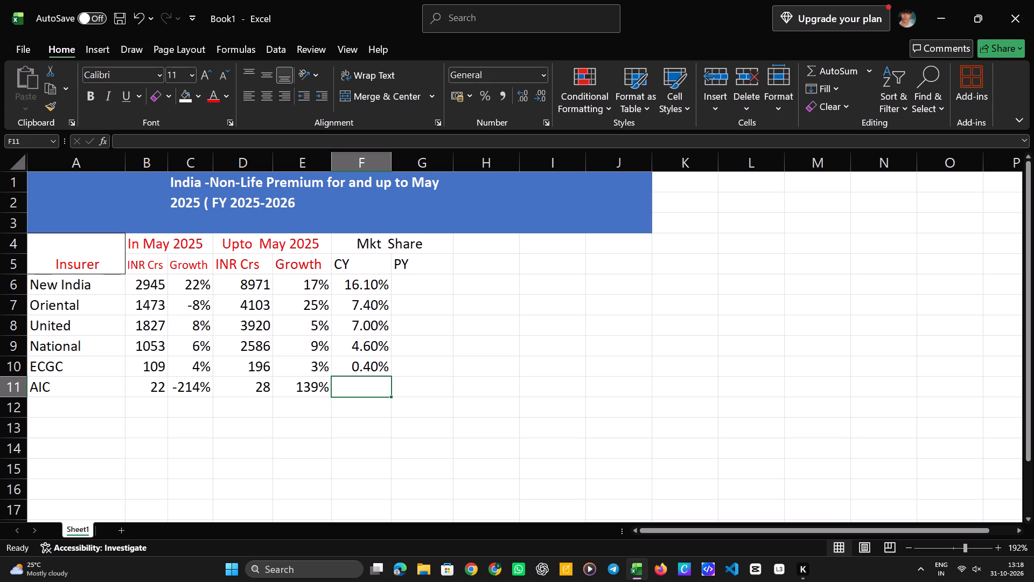
key("0")
key("1")
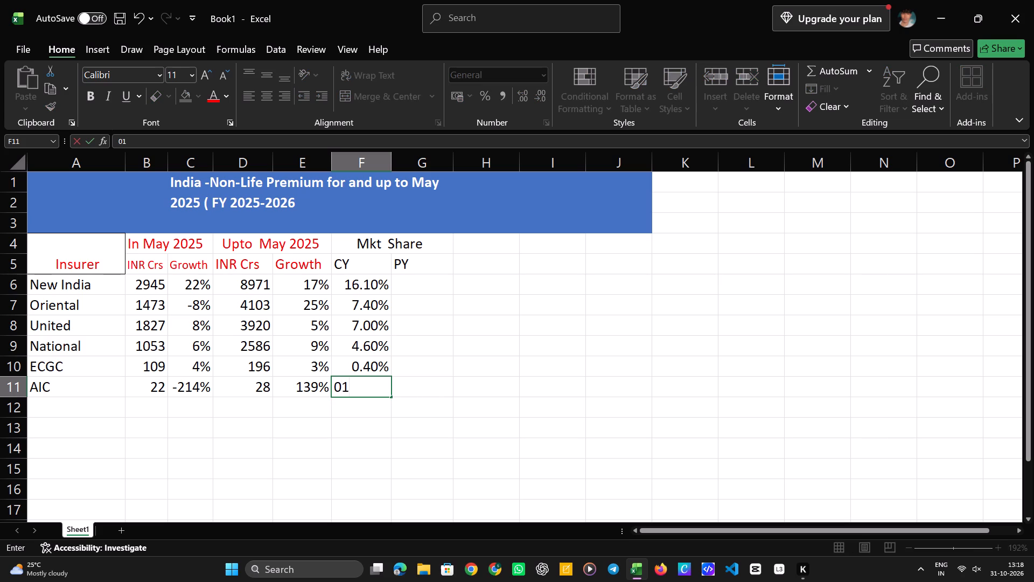
key("BackSpace")
key("period")
key("1")
key("shift+percent")
key("Return")
Enter the PY market share values in column G: 15.2% for New India and 6.5% for Oriental.
left_click(417, 286)
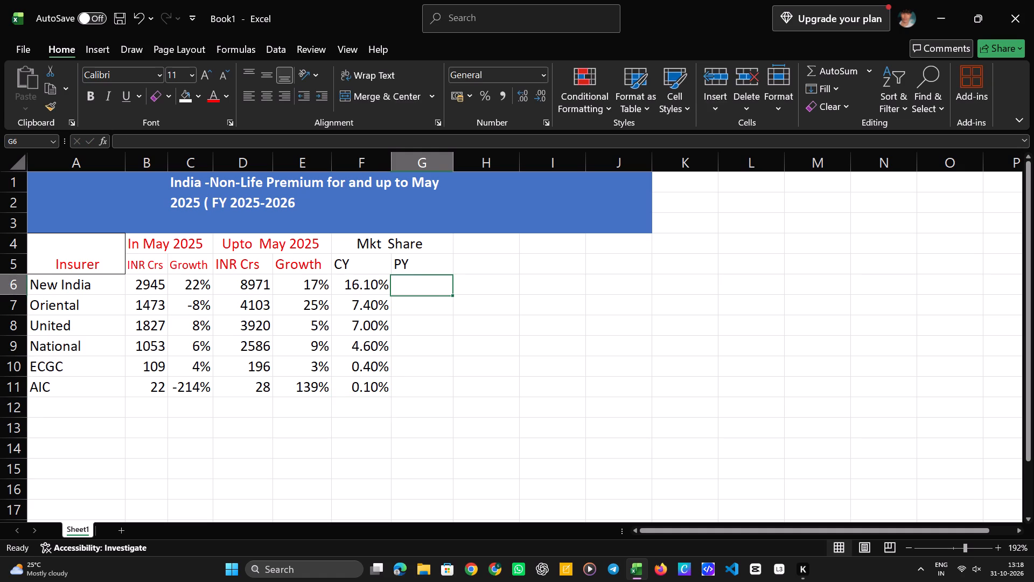
type("15")
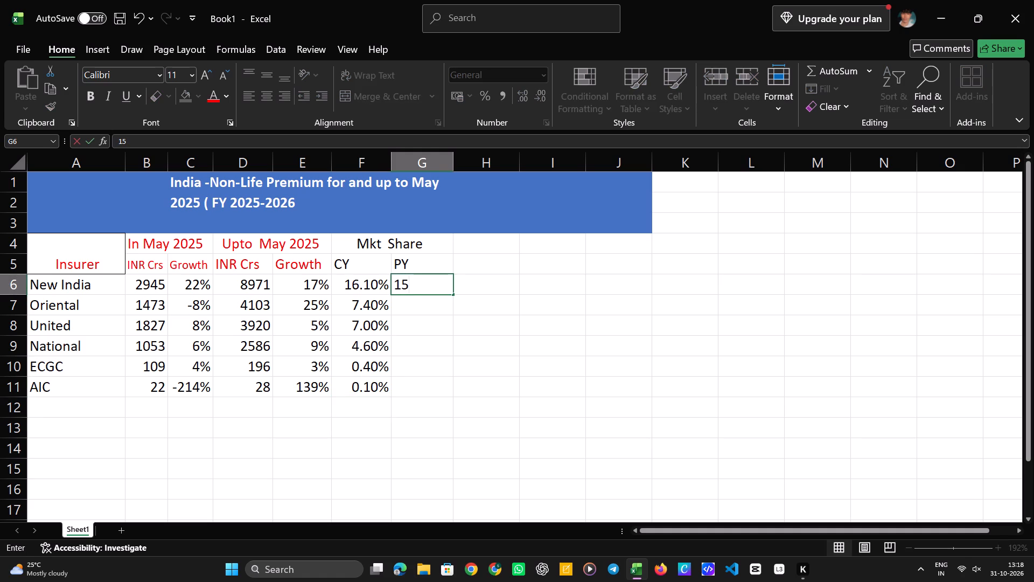
type(".2")
key("shift+percent")
left_click(425, 308)
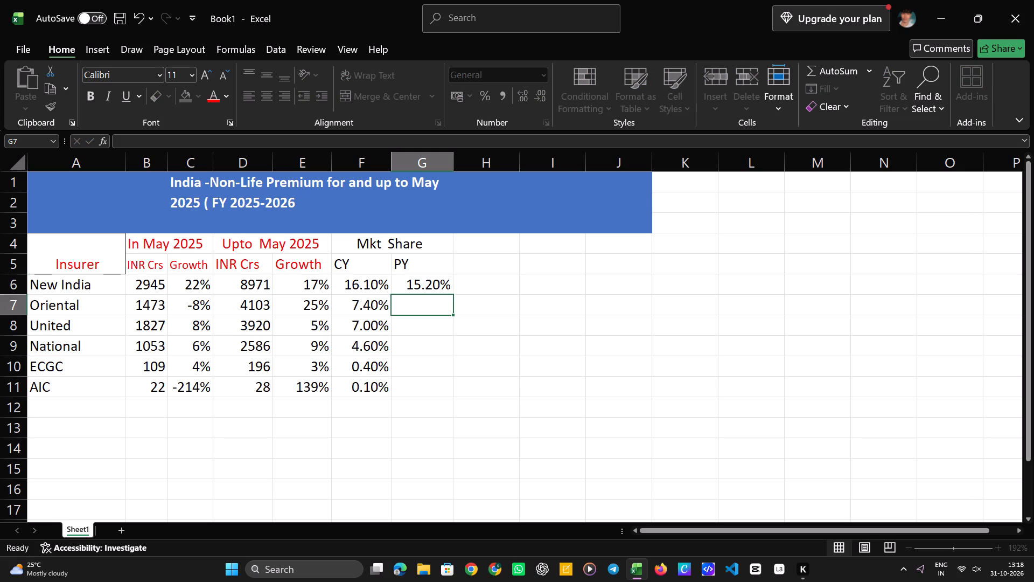
key("6")
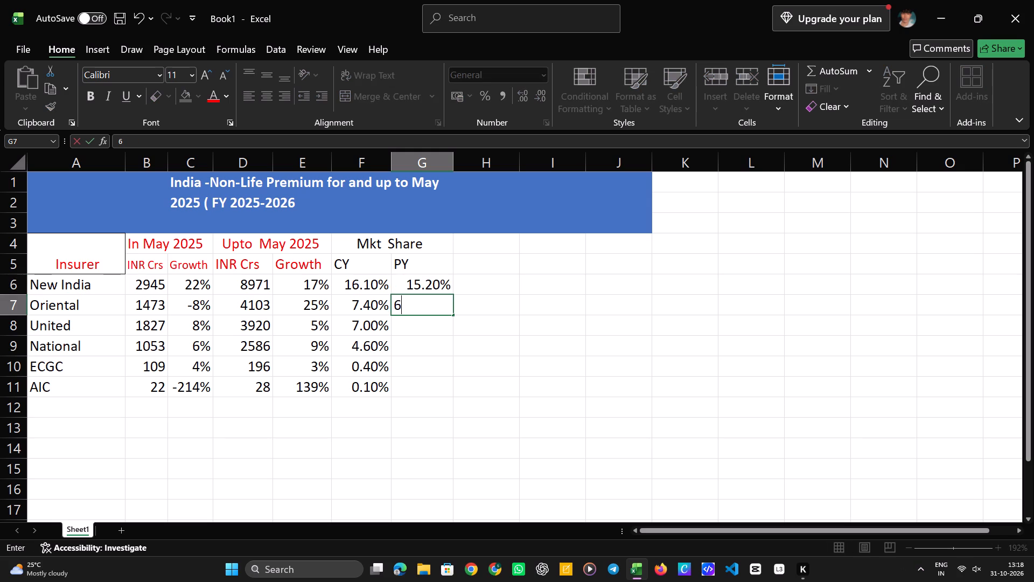
key("period")
key("5")
key("shift+percent")
key("Return")
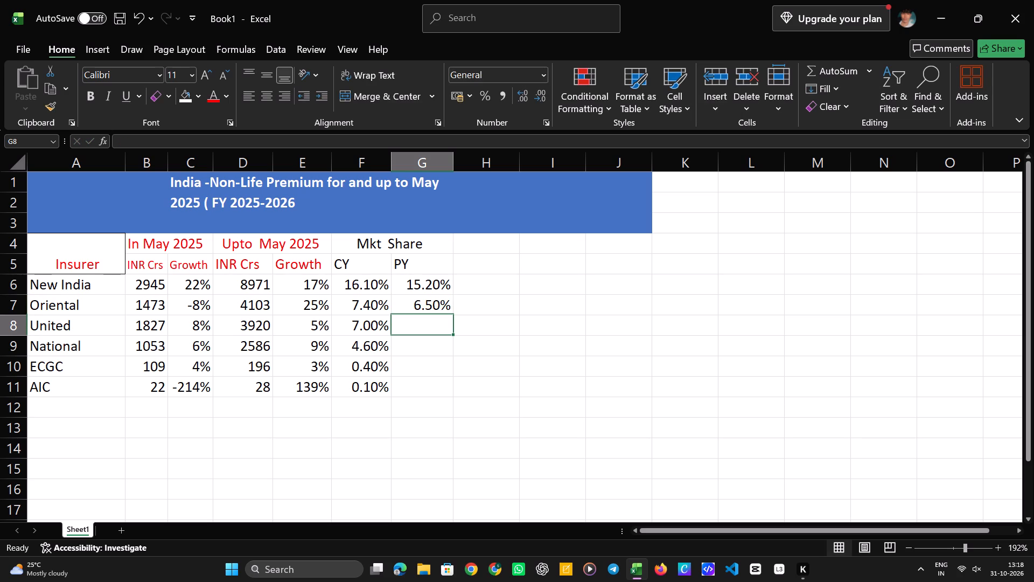
Enter the PY market share values in column G: 7.4% for United and 4.7% for National.
key("7")
key("period")
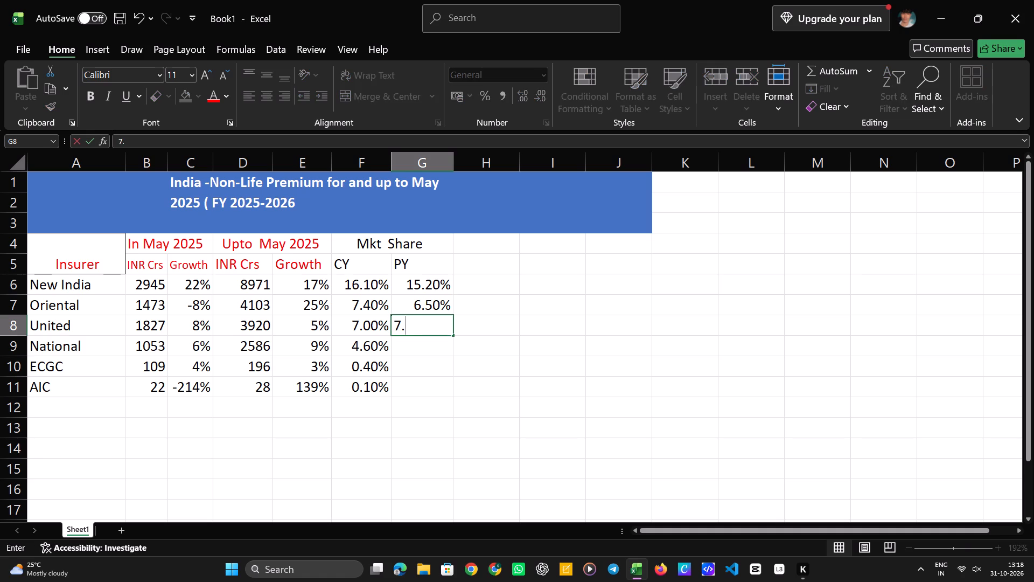
key("4")
key("shift+percent")
left_click(416, 342)
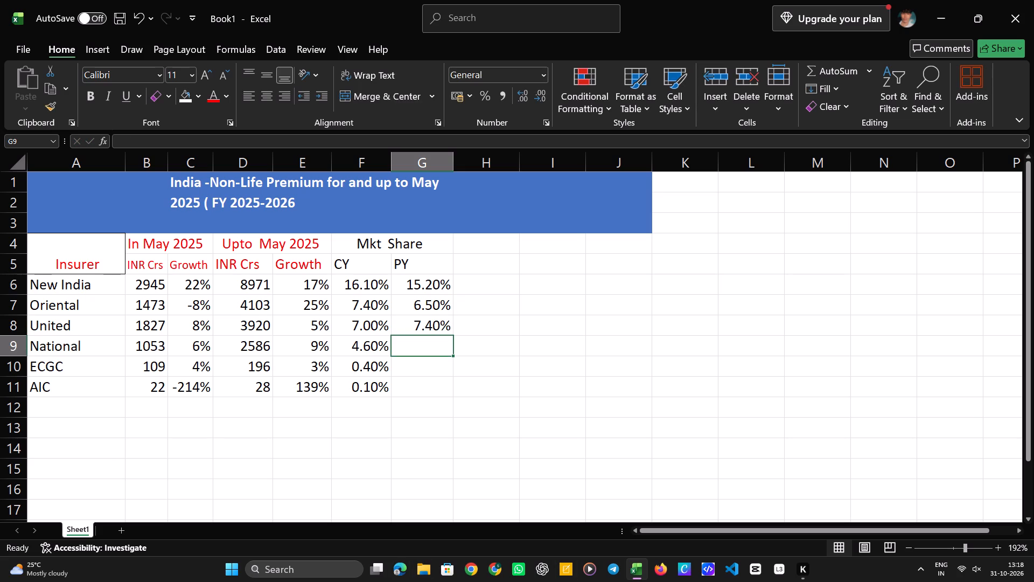
key("4")
key("period")
key("7")
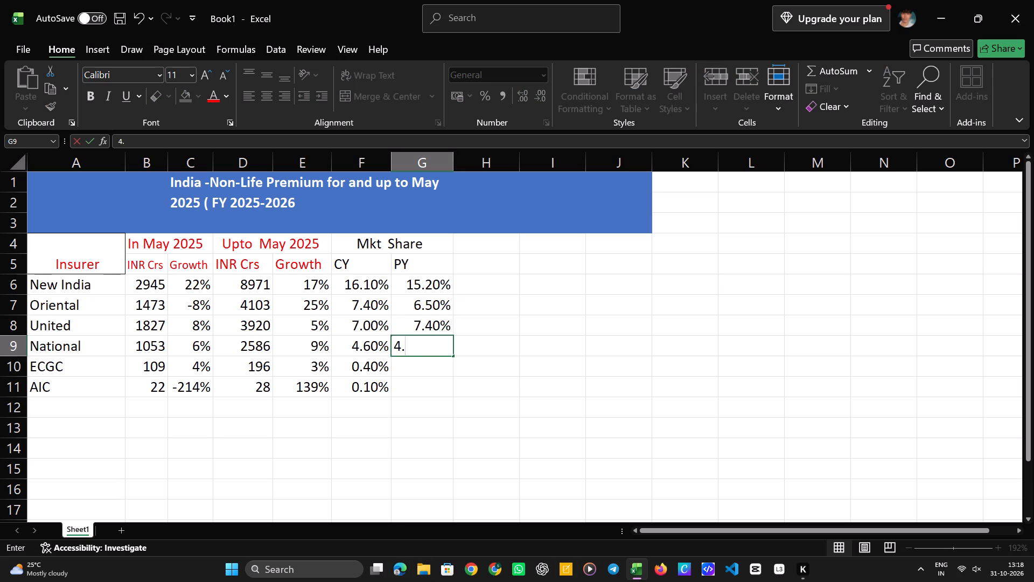
key("shift+percent")
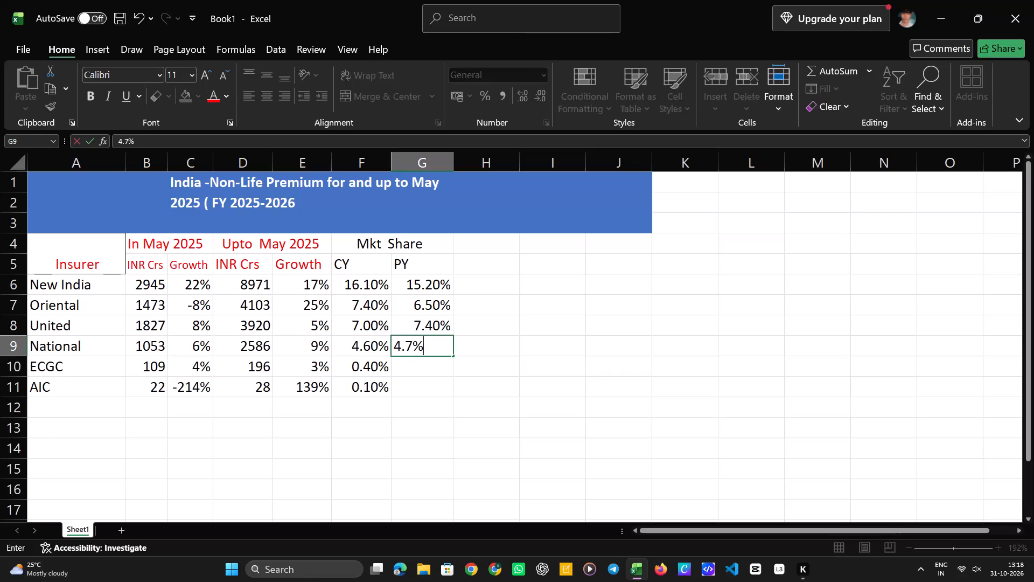
key("Return")
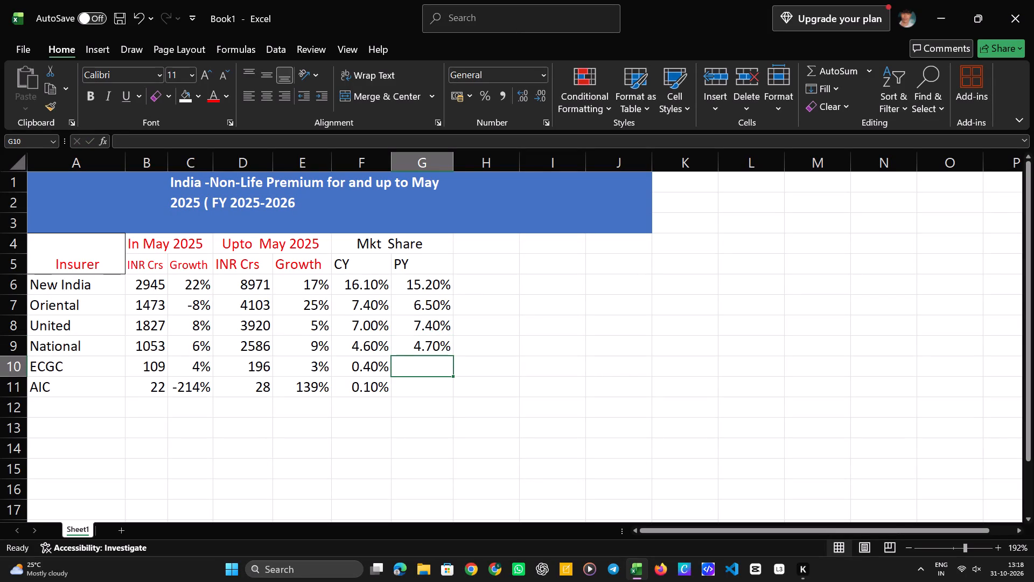
Enter 0.4% as the PY market share for ECGC in cell G10.
key("0")
key("4")
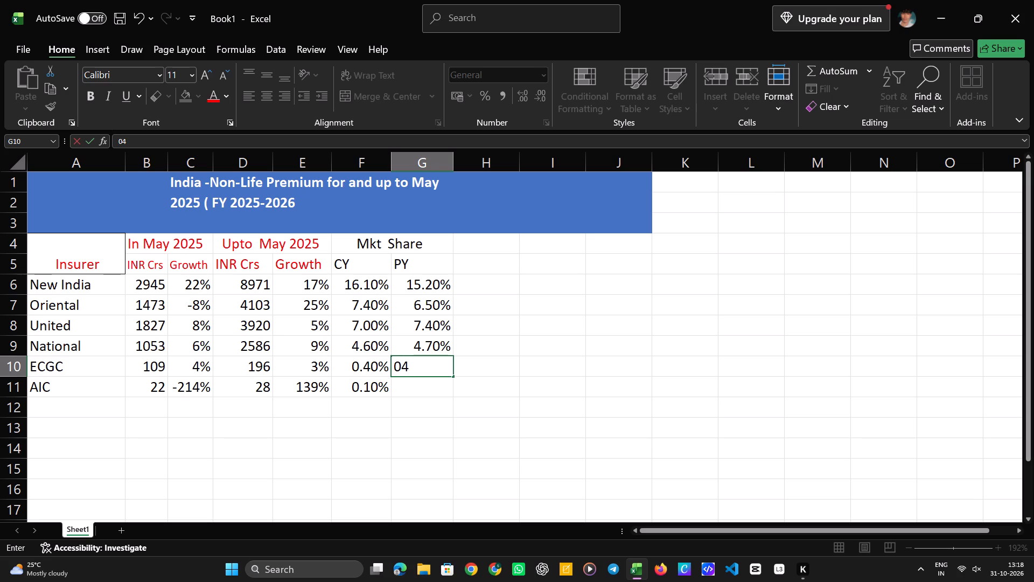
key("BackSpace")
key("period")
key("4")
key("shift+percent")
Enter 0.0% as the PY market share for AIC in cell G11.
left_click(425, 383)
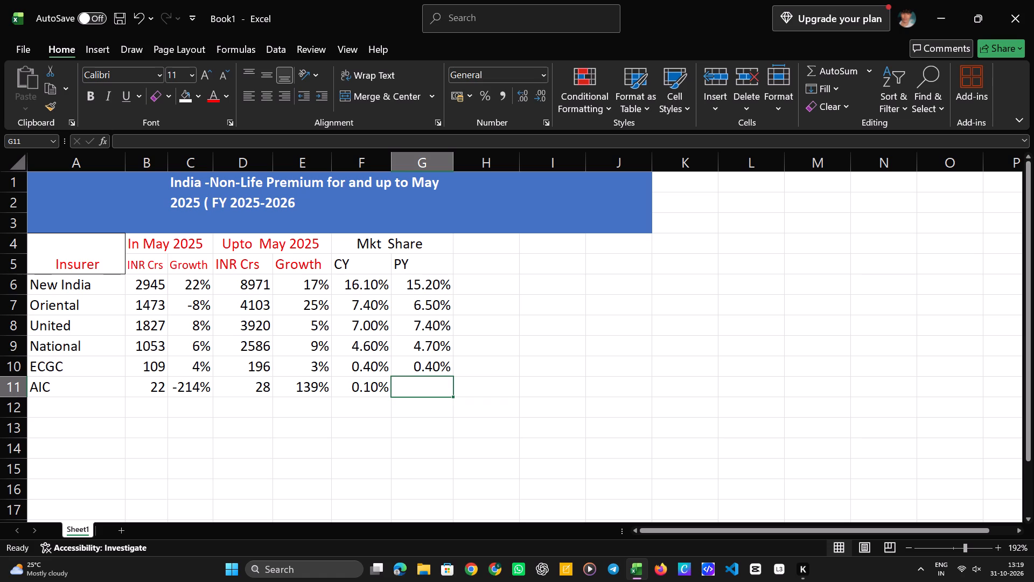
key("0")
key("period")
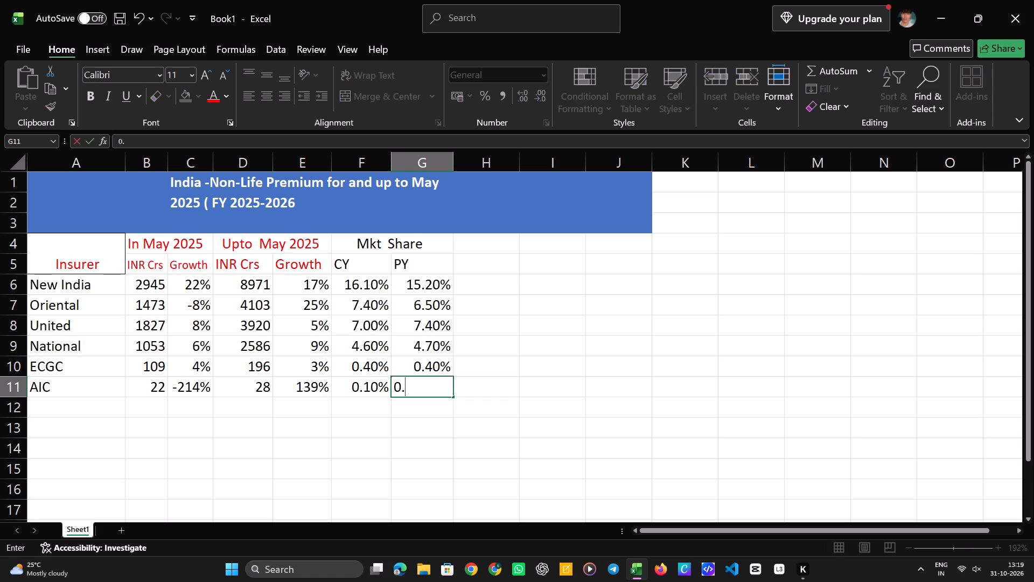
key("0")
key("shift+percent")
left_click(346, 417)
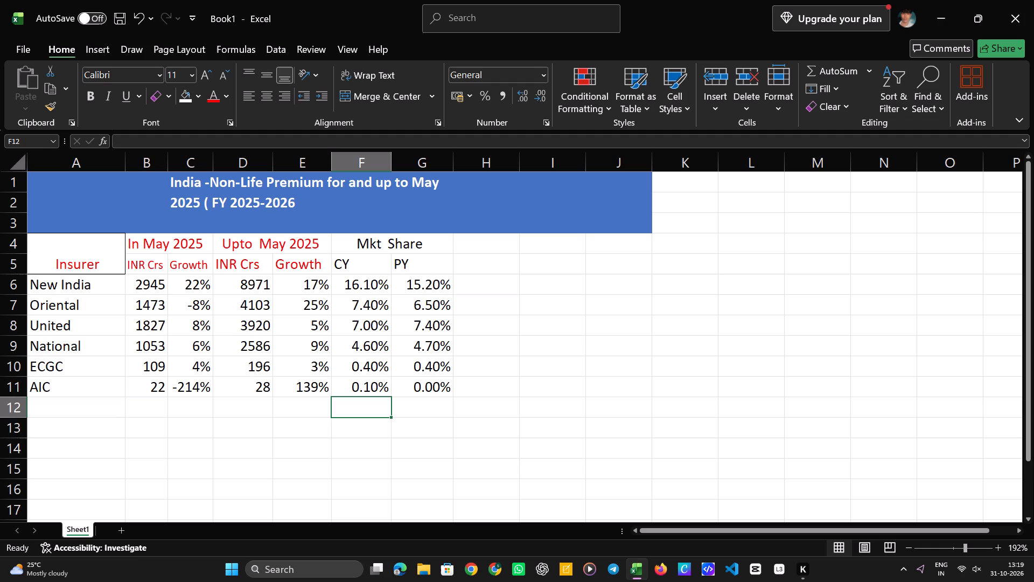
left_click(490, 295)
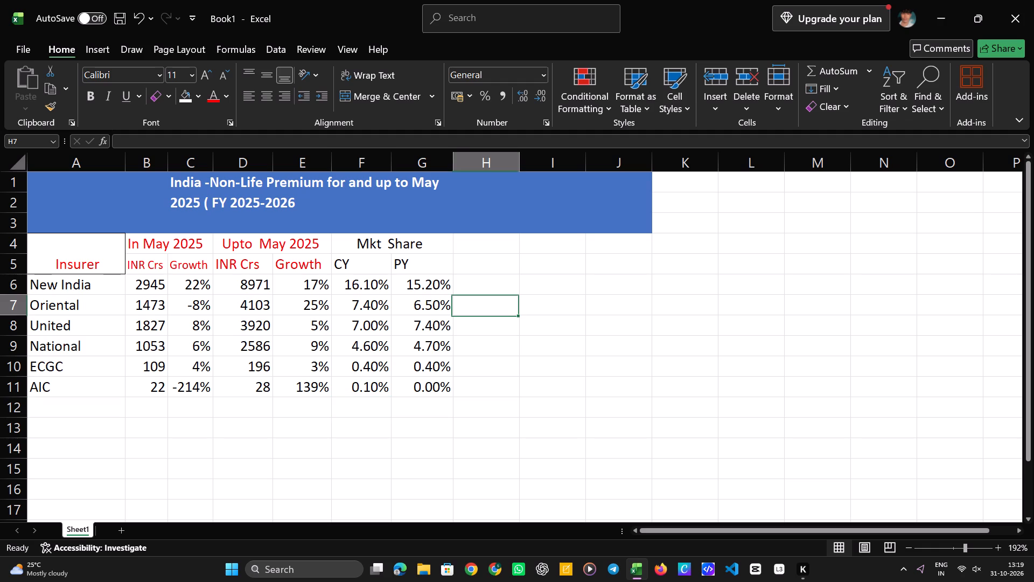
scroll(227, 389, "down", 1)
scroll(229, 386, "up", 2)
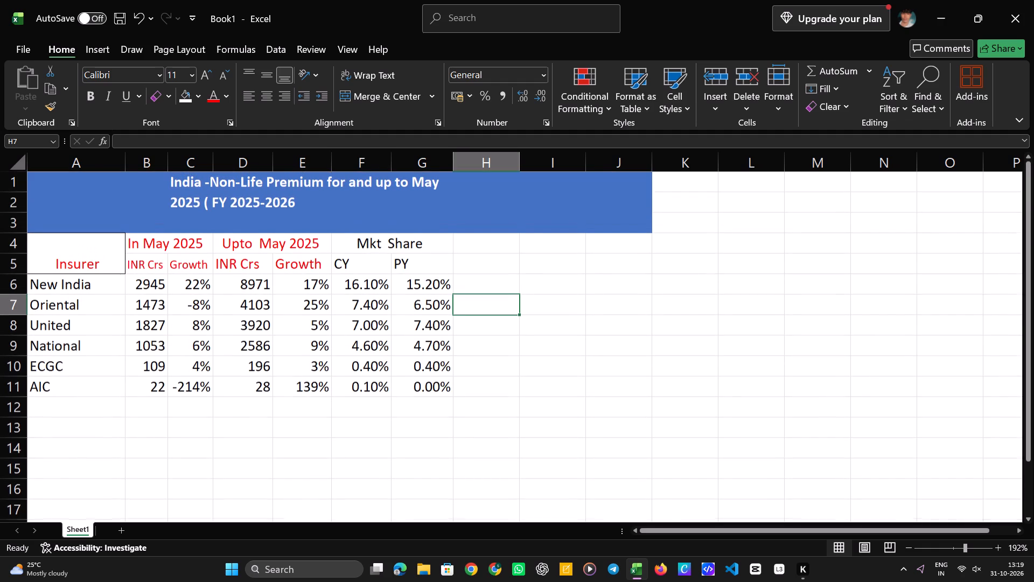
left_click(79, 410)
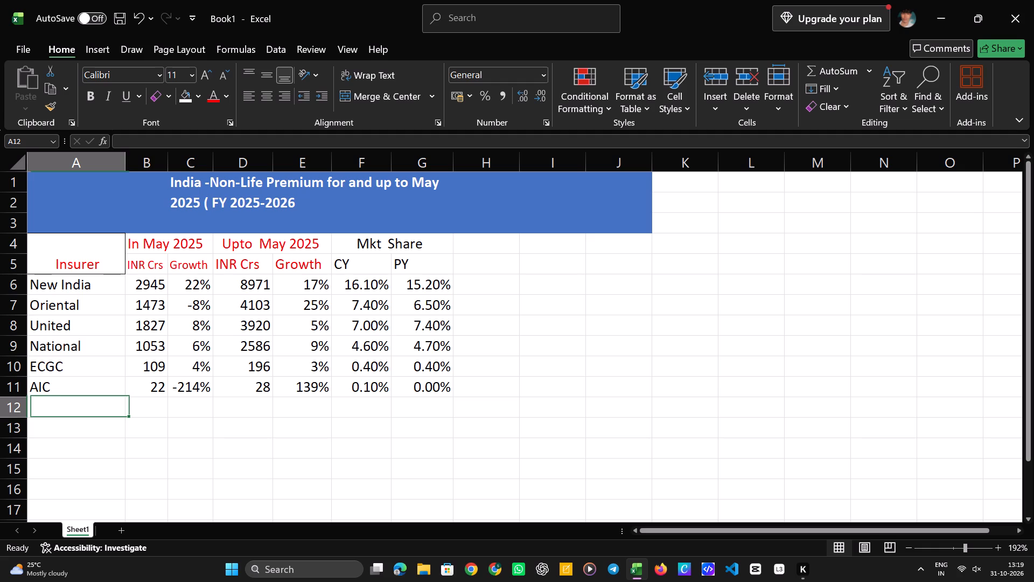
Widen column G slightly.
left_click_drag(454, 160, 469, 163)
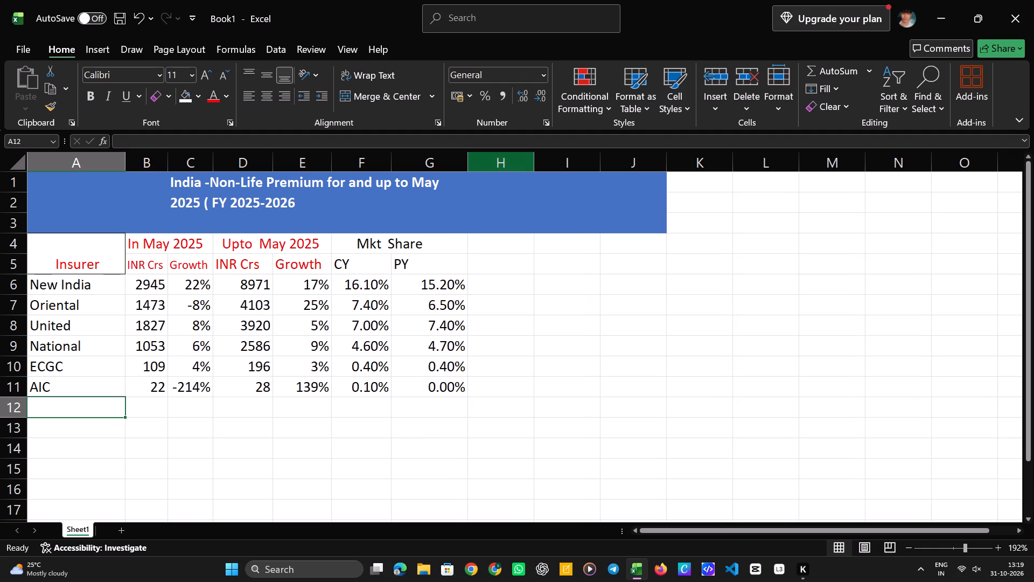
Reset the cell style of H1:J3 to remove the blue title fill beyond column G.
left_click(510, 191)
left_click_drag(510, 182, 510, 181)
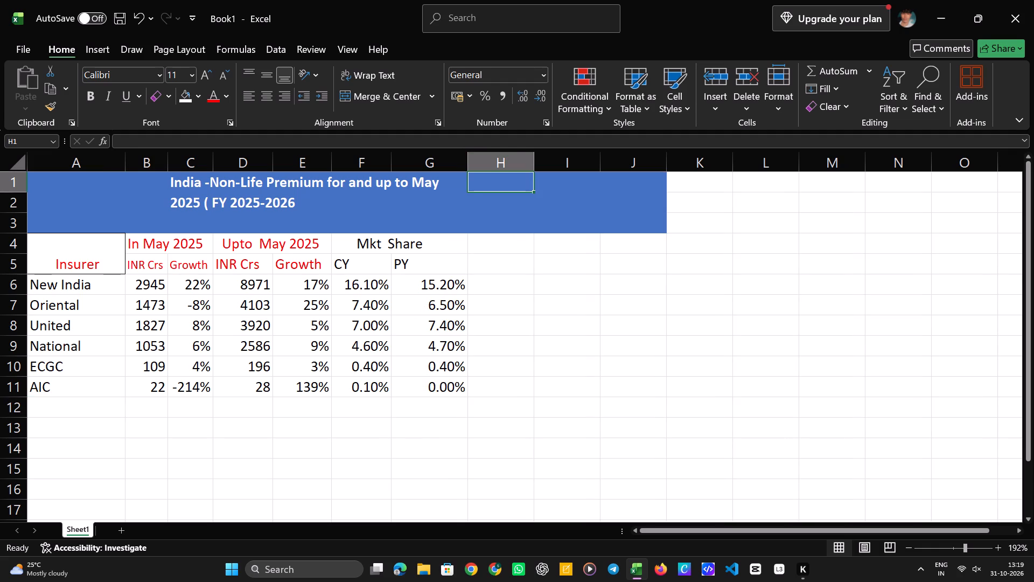
left_click_drag(510, 181, 662, 220)
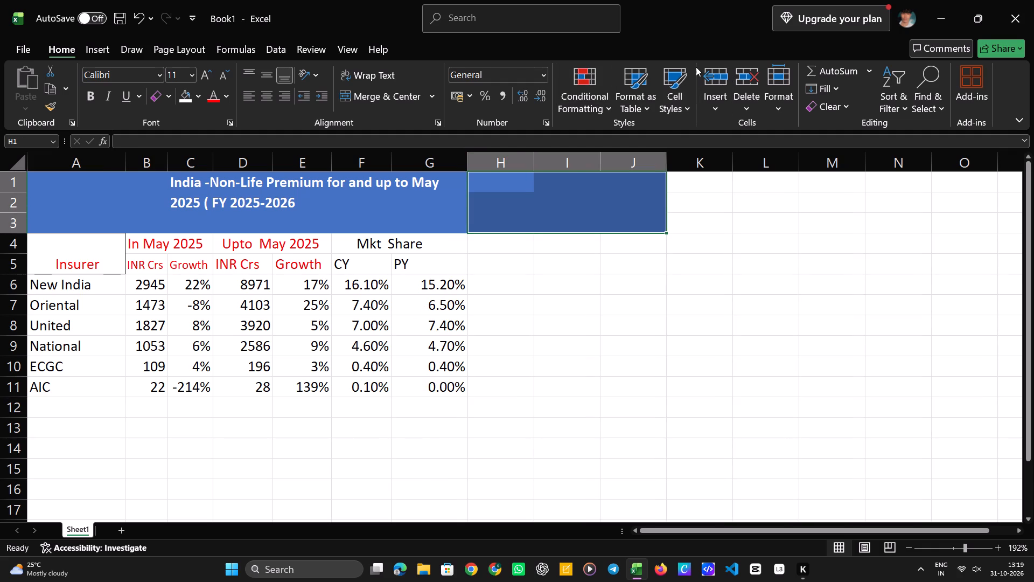
left_click(679, 70)
left_click(593, 143)
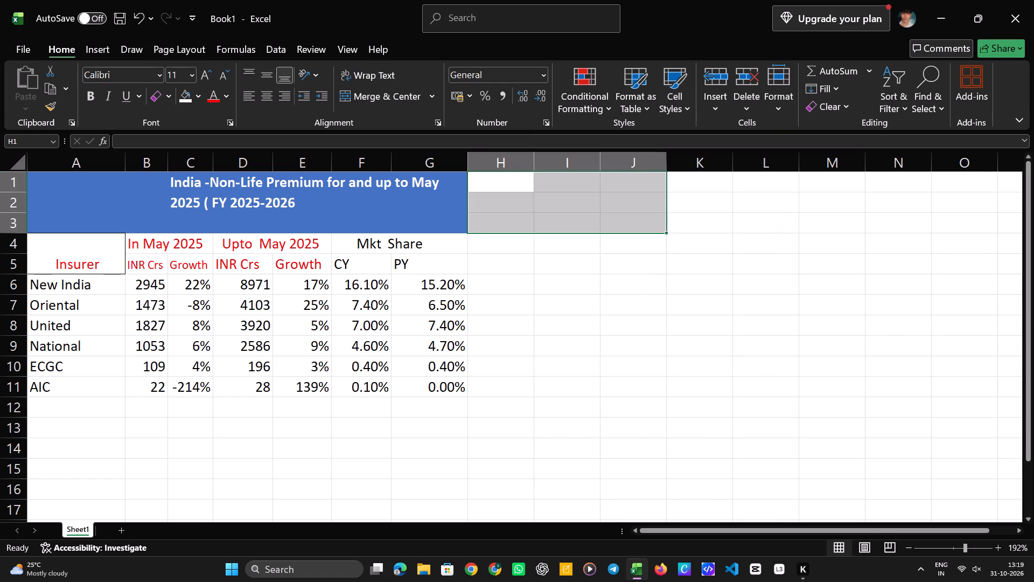
left_click(601, 276)
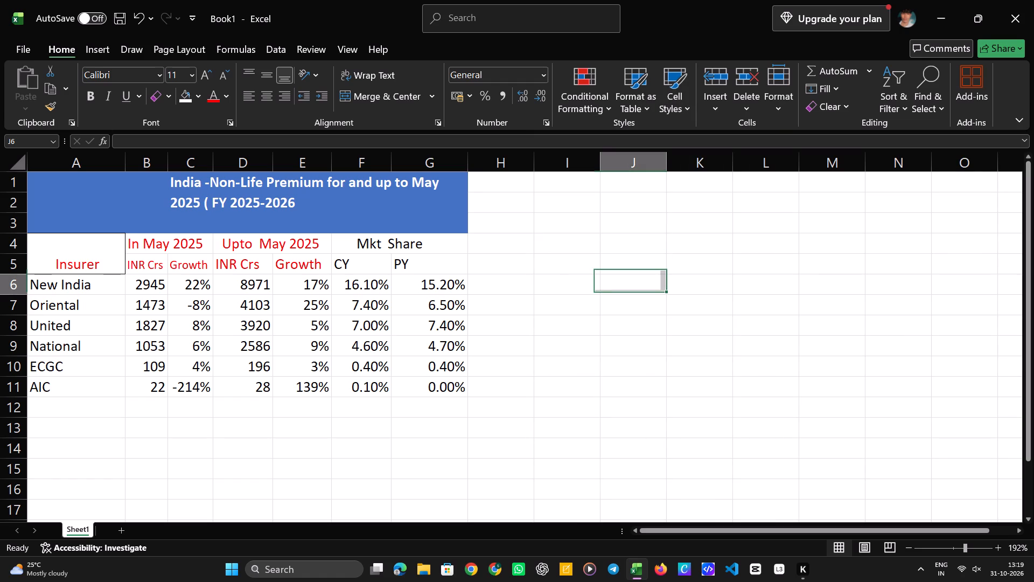
scroll(344, 415, "down", 1)
scroll(344, 415, "up", 1)
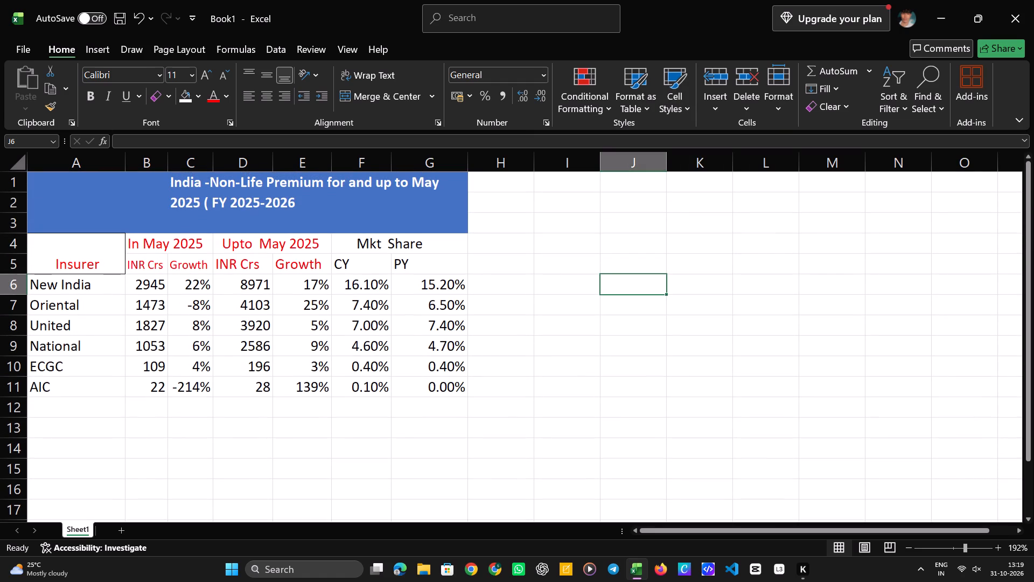
Draw a thin solid border line beneath the AIC row, spanning columns A to G.
left_click(57, 406)
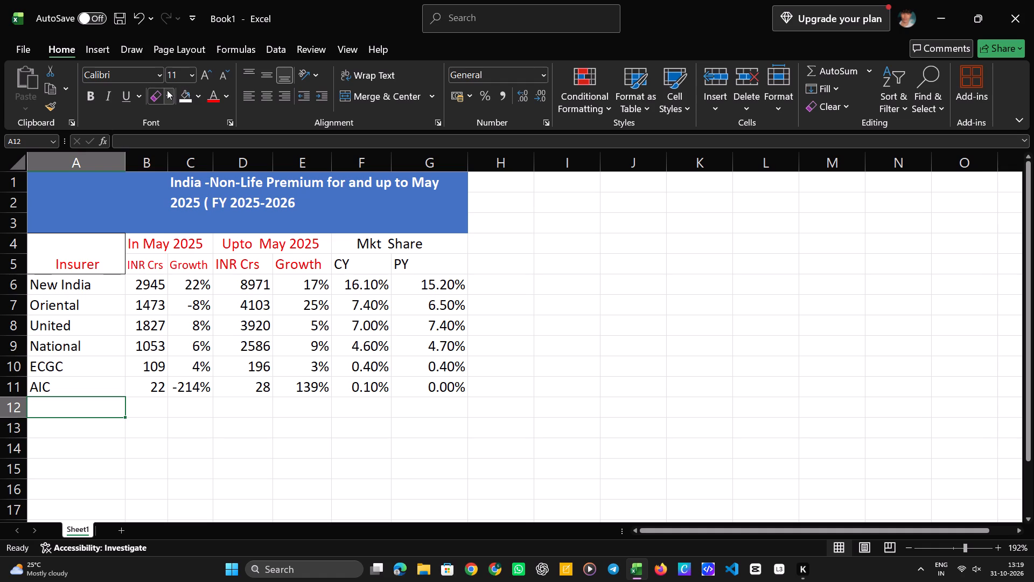
left_click(135, 92)
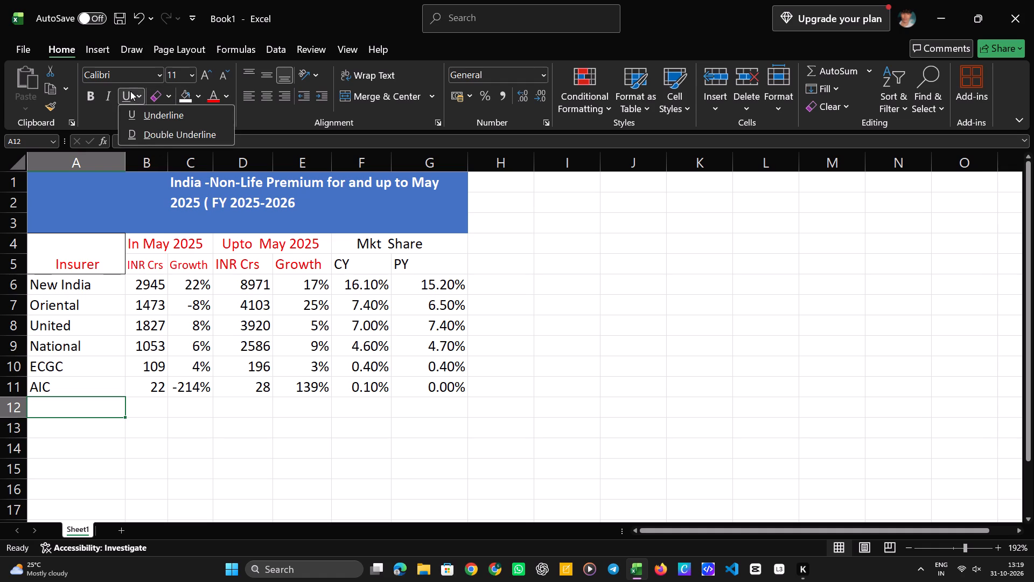
left_click(167, 91)
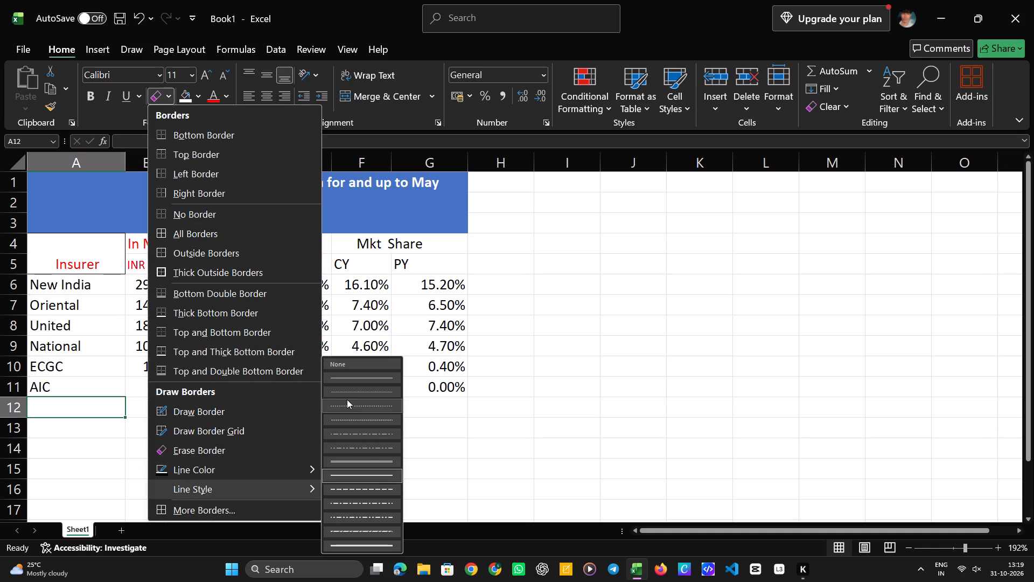
left_click(368, 375)
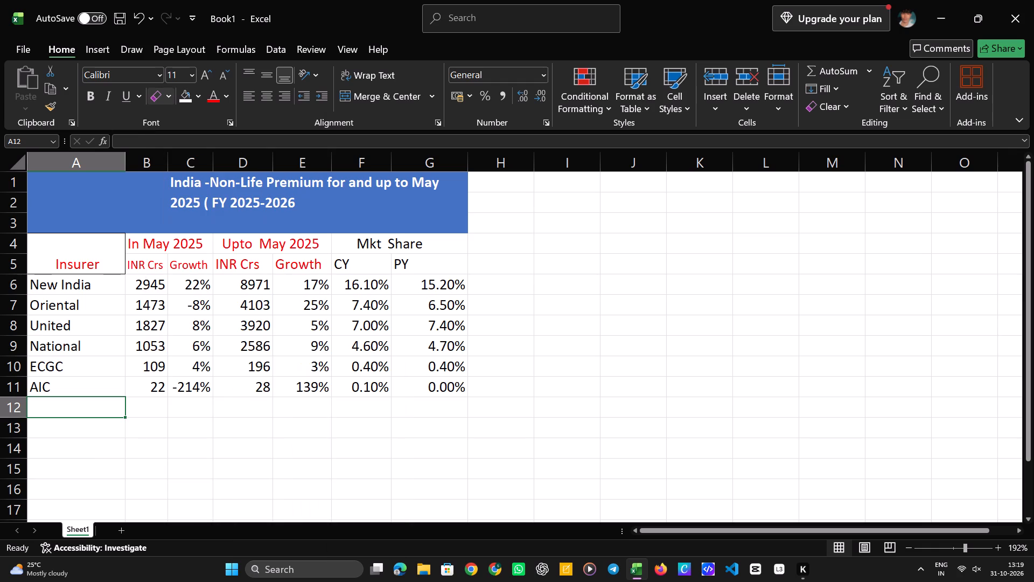
left_click_drag(30, 396, 165, 395)
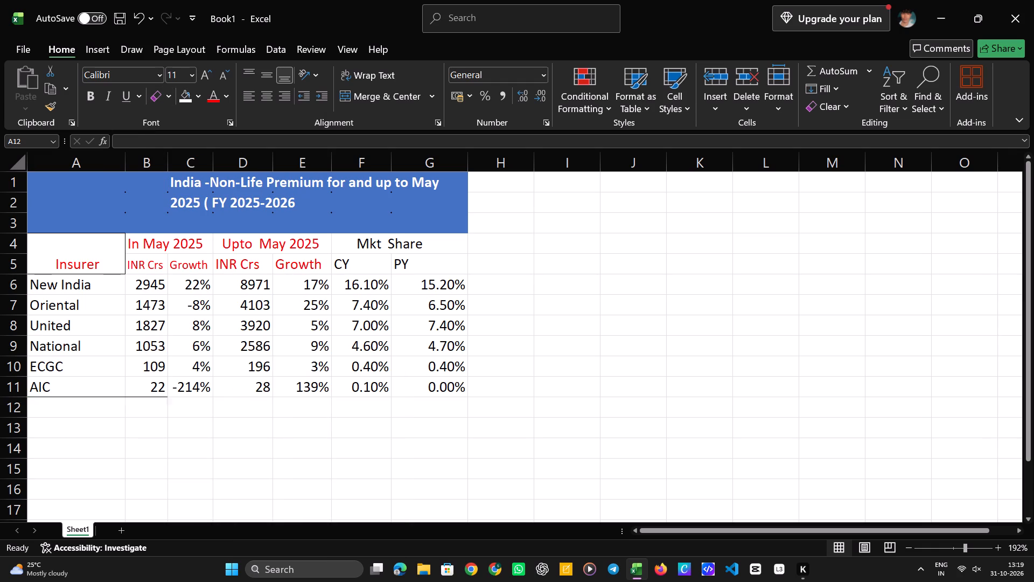
left_click_drag(165, 395, 455, 399)
left_click_drag(455, 399, 466, 397)
left_click_drag(466, 397, 472, 357)
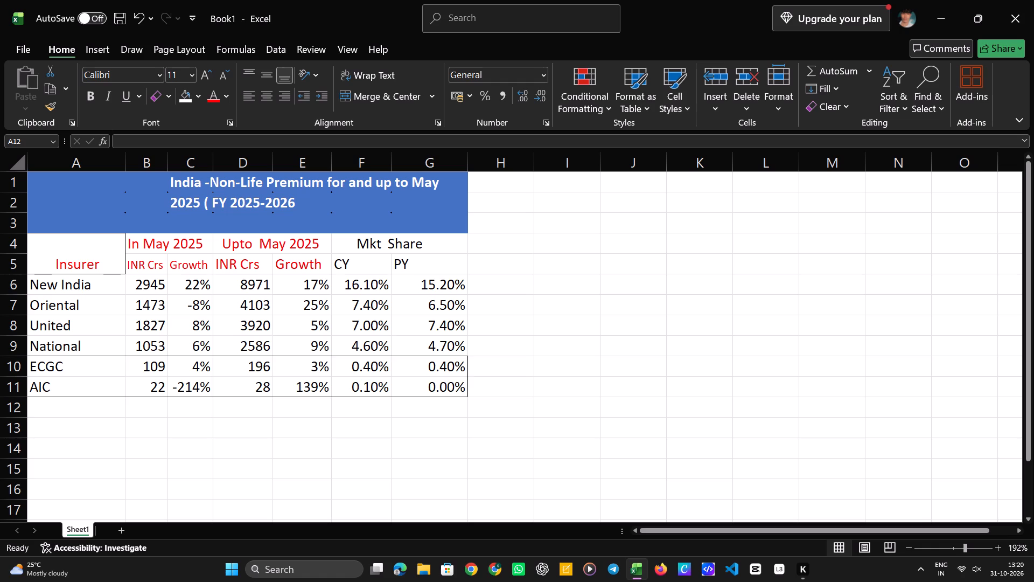
left_click_drag(472, 357, 463, 289)
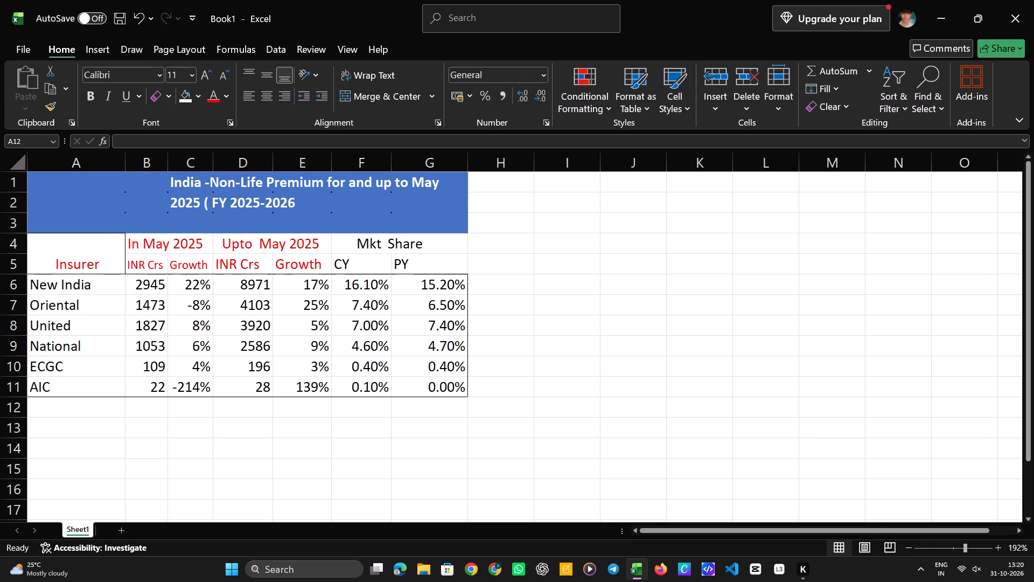
left_click_drag(463, 289, 457, 181)
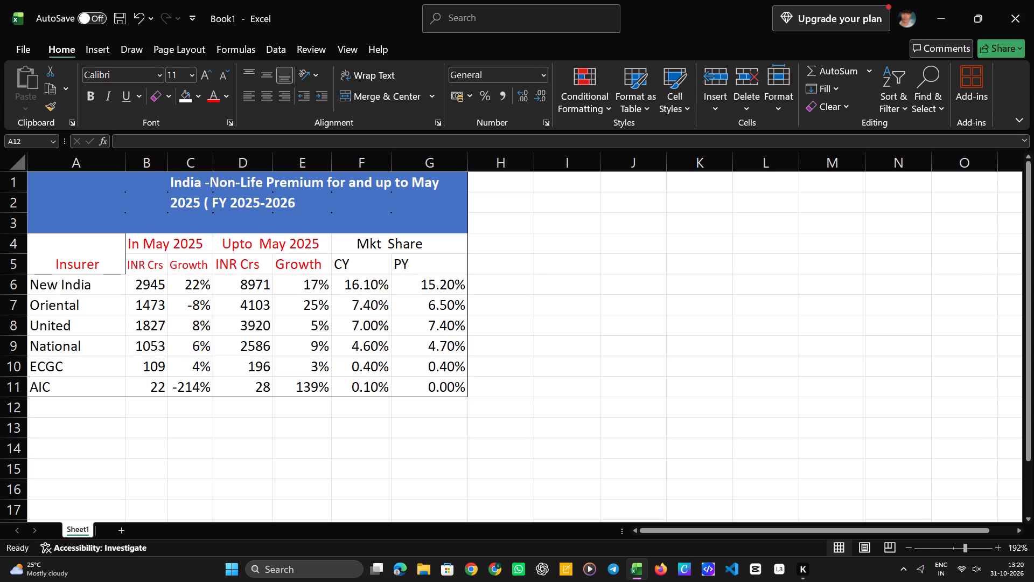
left_click_drag(457, 181, 457, 190)
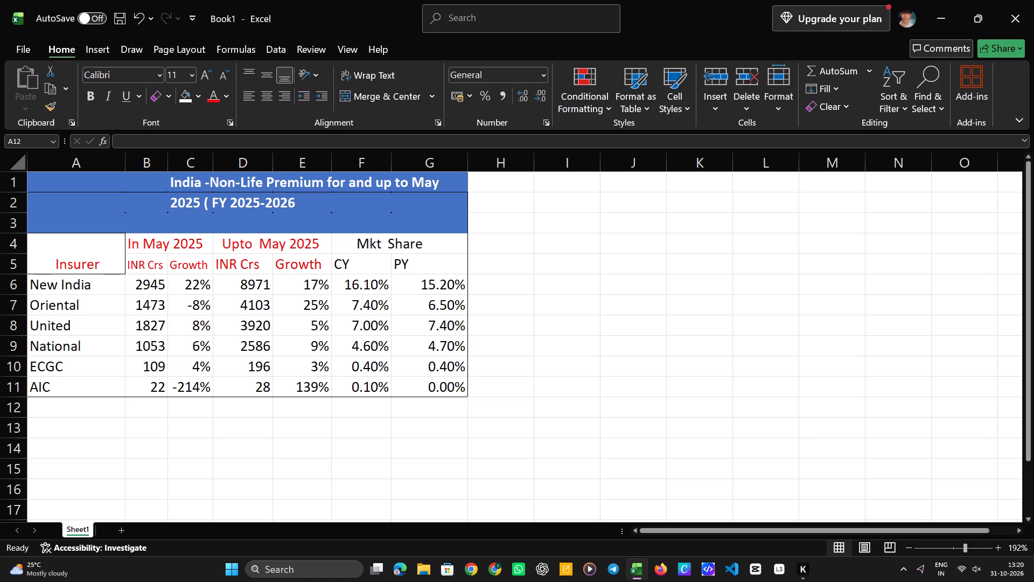
left_click_drag(457, 190, 452, 397)
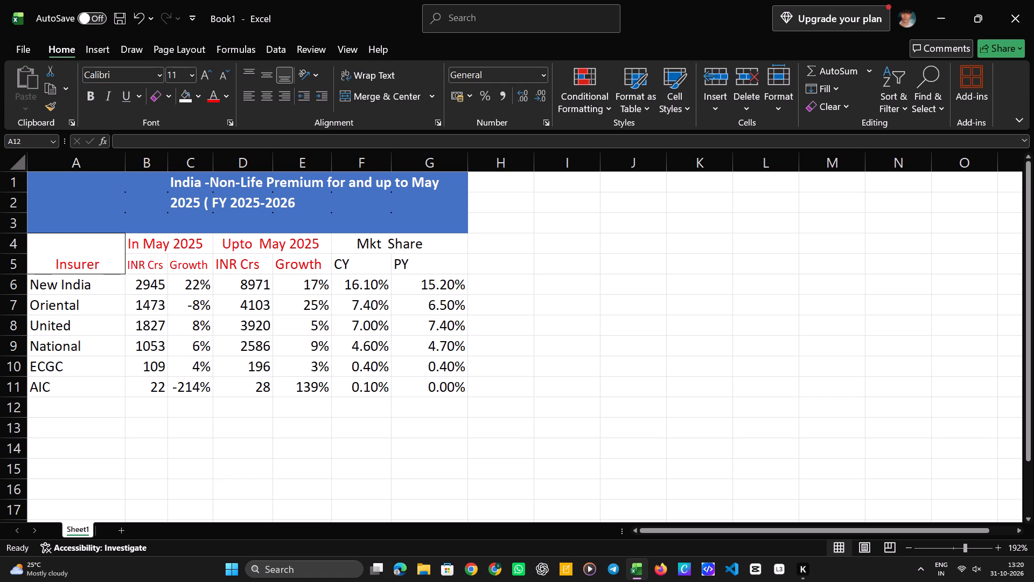
left_click(309, 137)
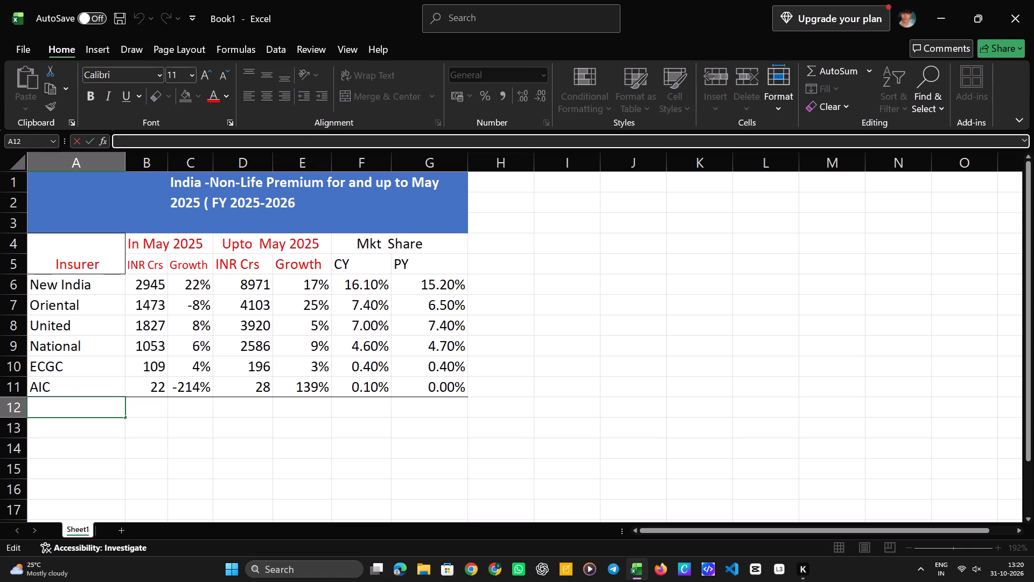
left_click(128, 426)
scroll(61, 383, "down", 2)
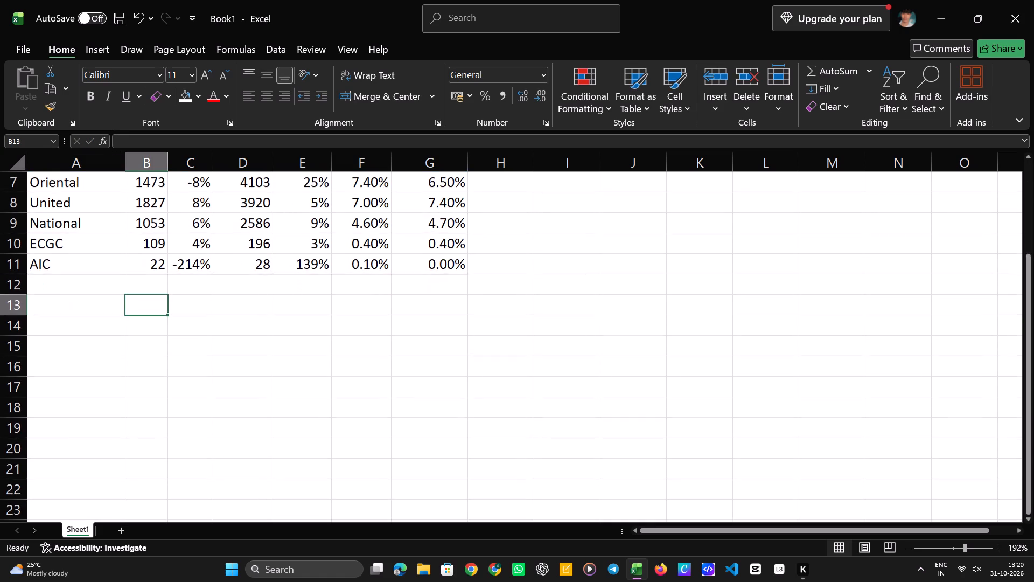
scroll(135, 331, "up", 2)
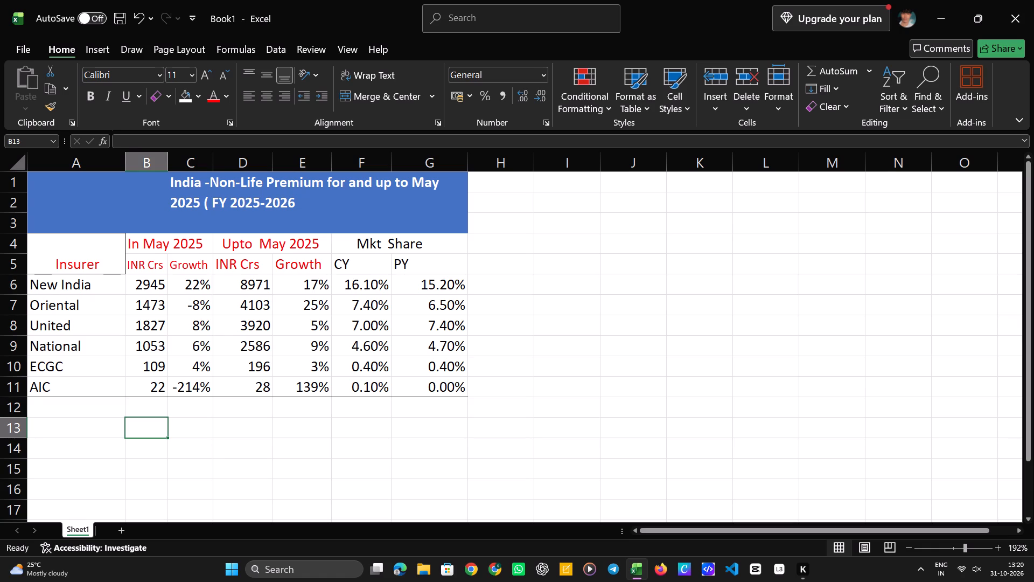
Enter ICICI as the next insurer in cell A12, below AIC.
left_click(87, 413)
scroll(89, 414, "down", 1)
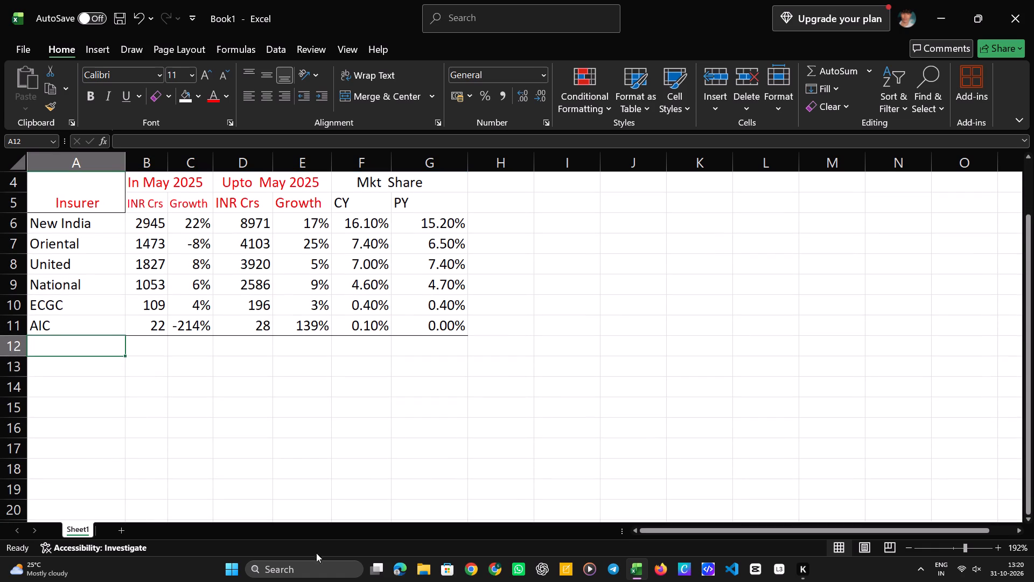
double_click(75, 345)
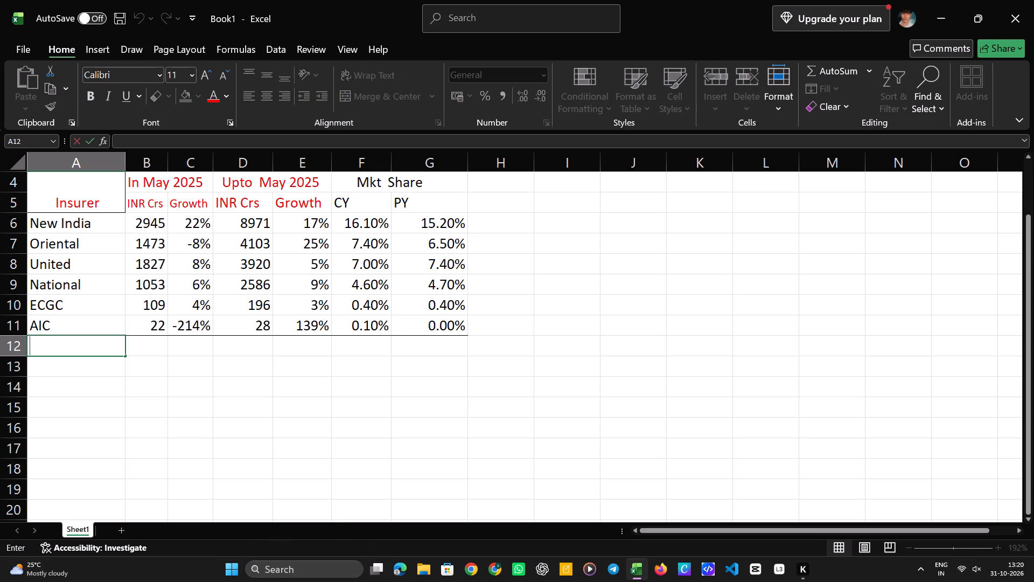
key("i")
key("c")
key("i")
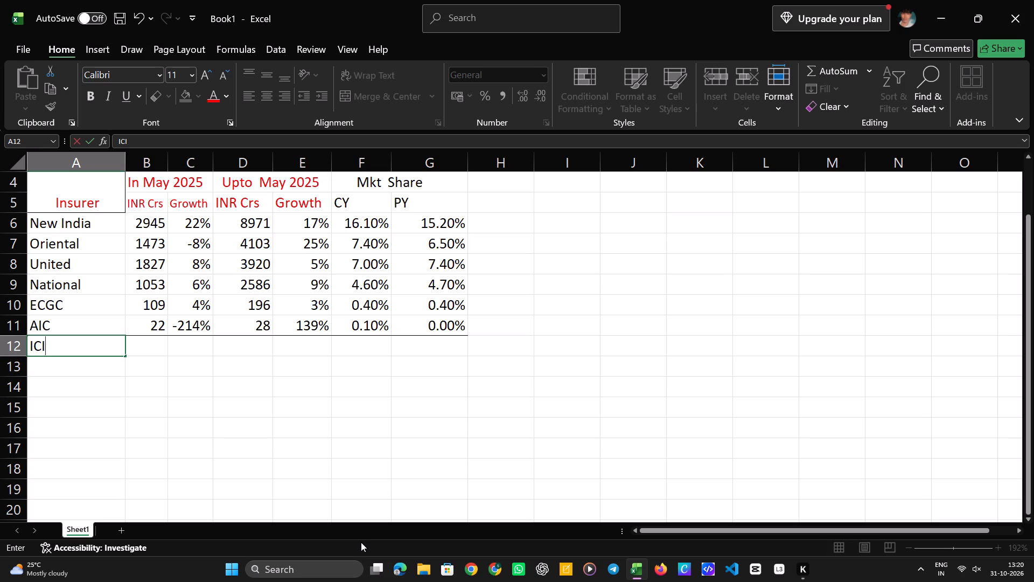
key("c")
key("i")
Enter Bajaj as the next insurer in cell A13, below ICICI.
left_click(101, 369)
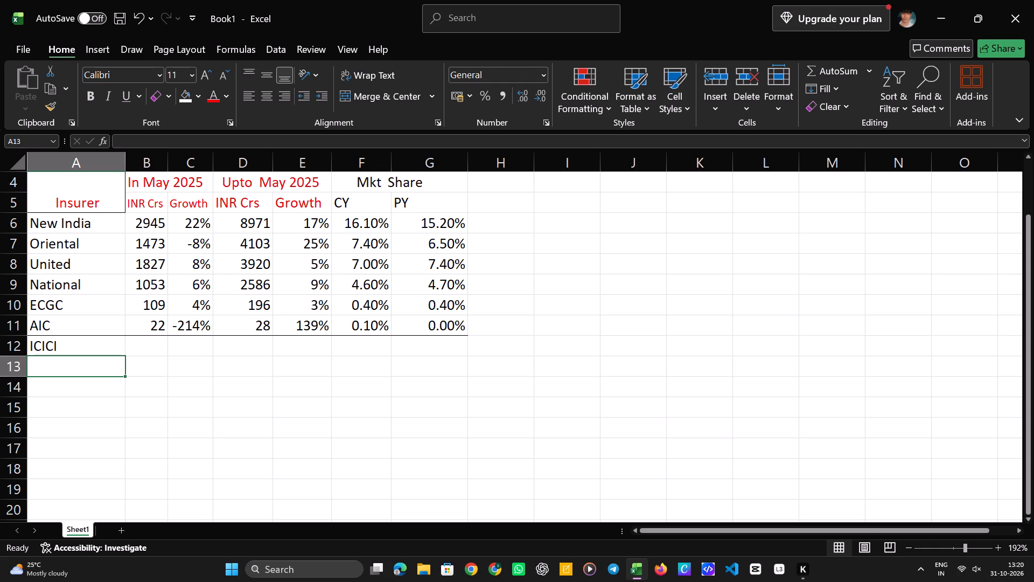
key("b")
key("a")
key("j")
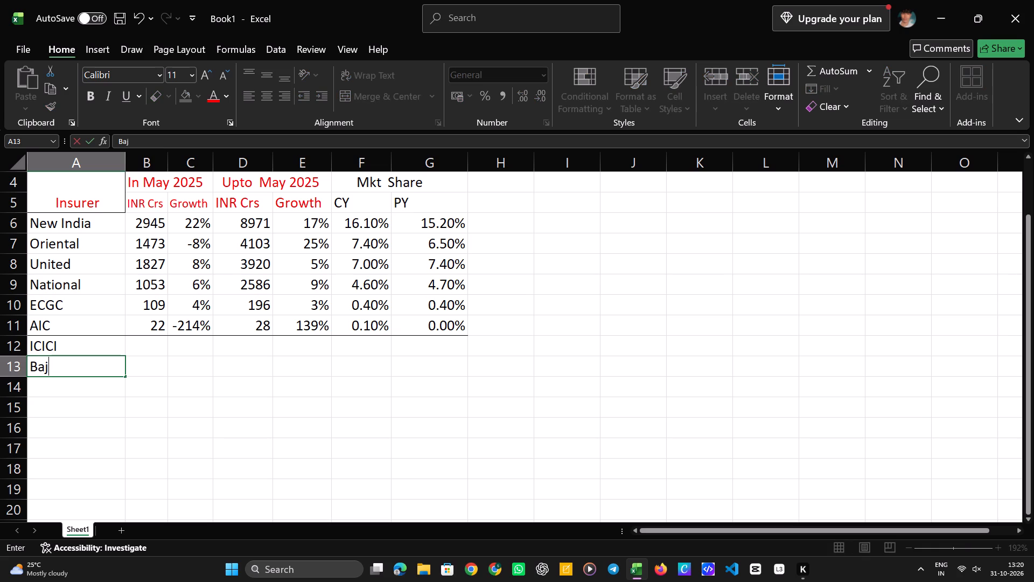
key("a")
key("j")
Enter Tata AIG as the next insurer in cell A14, below Bajaj.
left_click(81, 387)
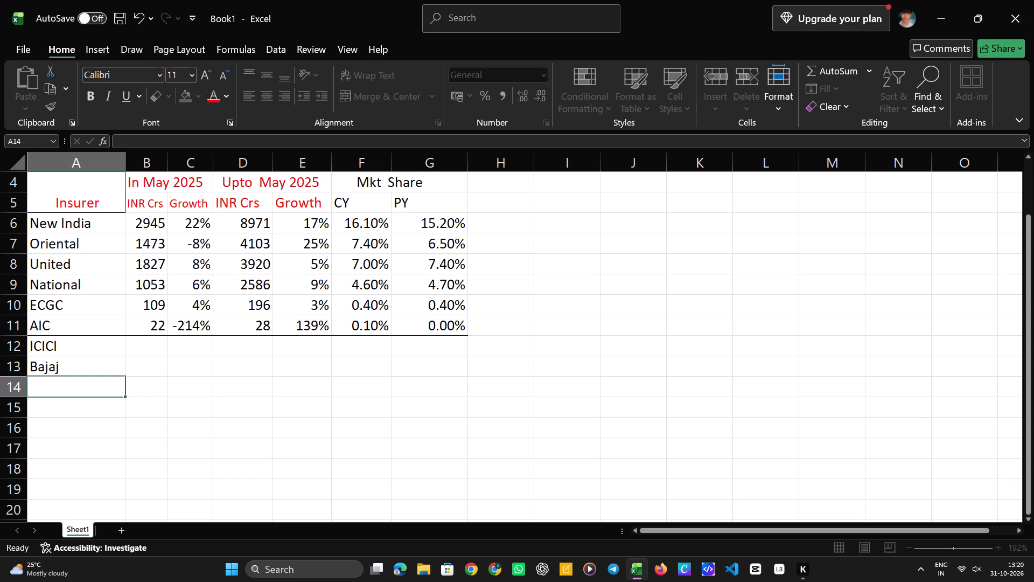
key("t")
key("a")
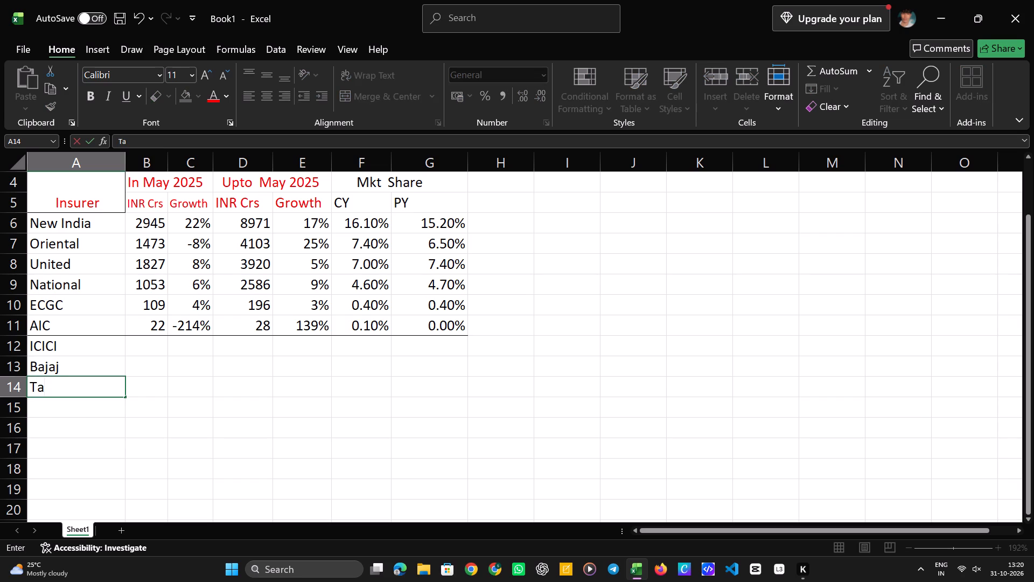
key("t")
key("a")
key("a")
key("BackSpace")
key("space")
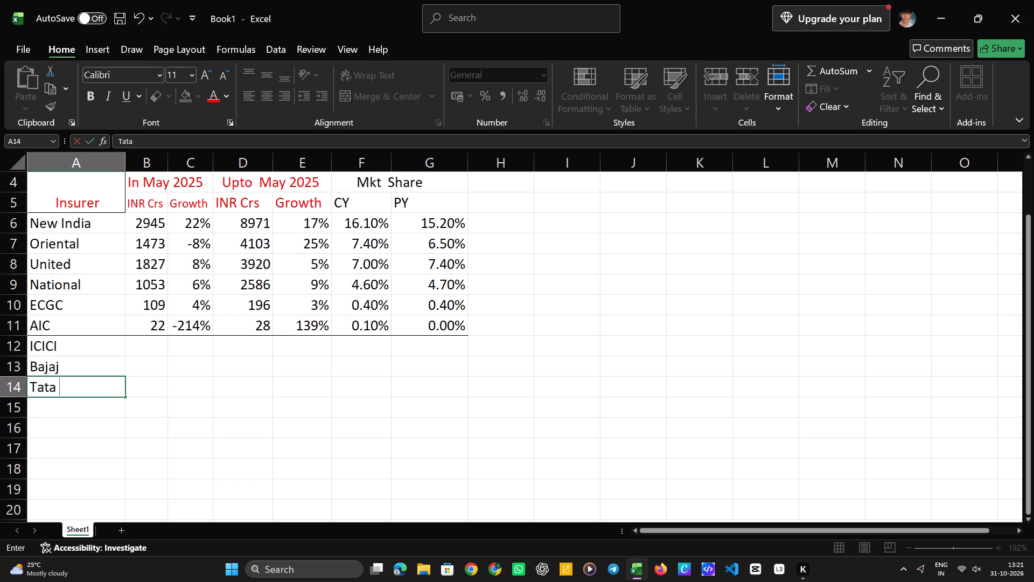
type("A")
key("i")
key("g")
Enter Reliance as the next insurer in cell A15, below Tata AIG.
left_click(73, 410)
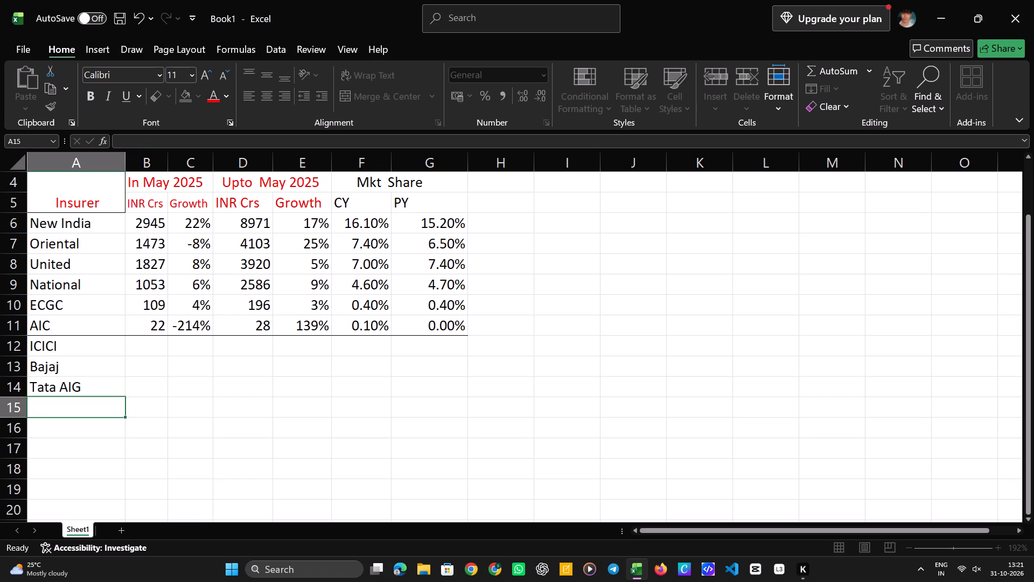
key("r")
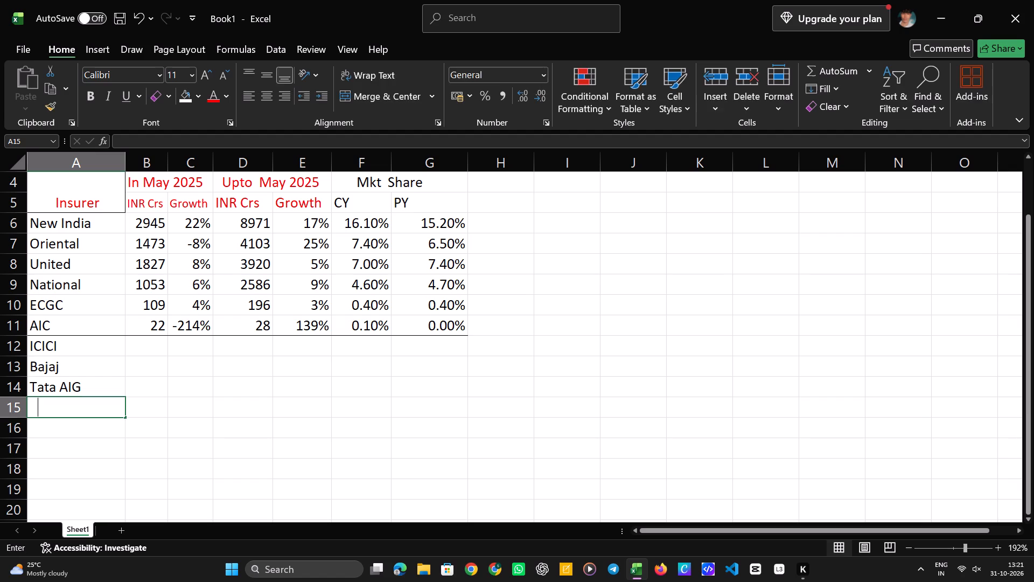
key("e")
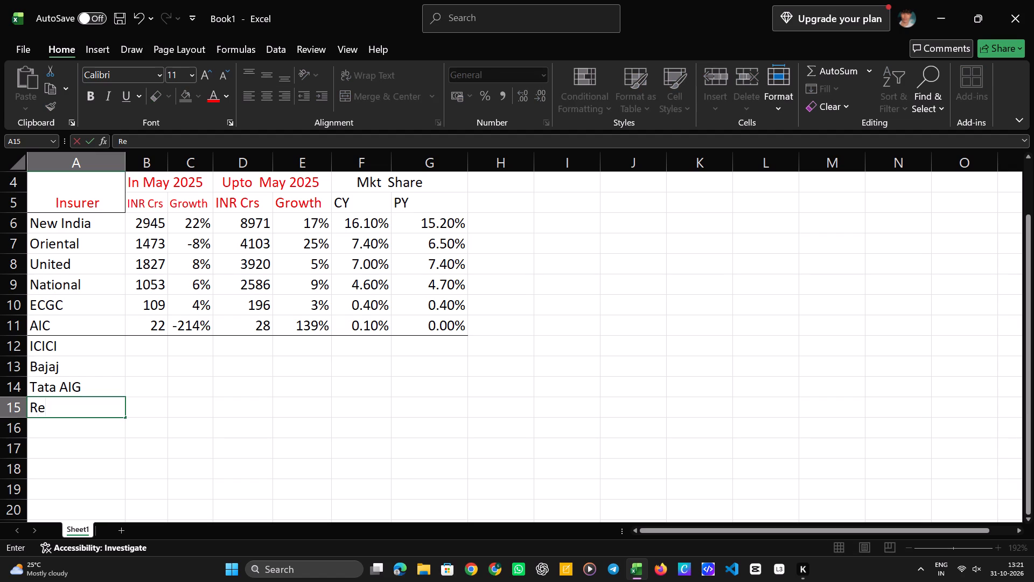
key("l")
key("i")
key("a")
key("n")
key("c")
key("e")
Enter Star as the next insurer in cell A16, below Reliance.
left_click(107, 436)
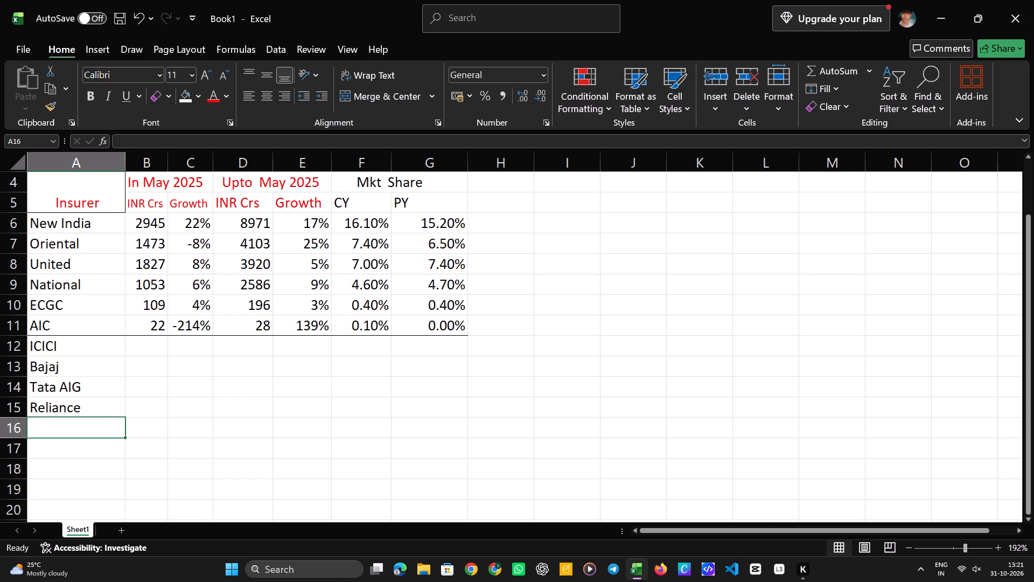
key("s")
key("t")
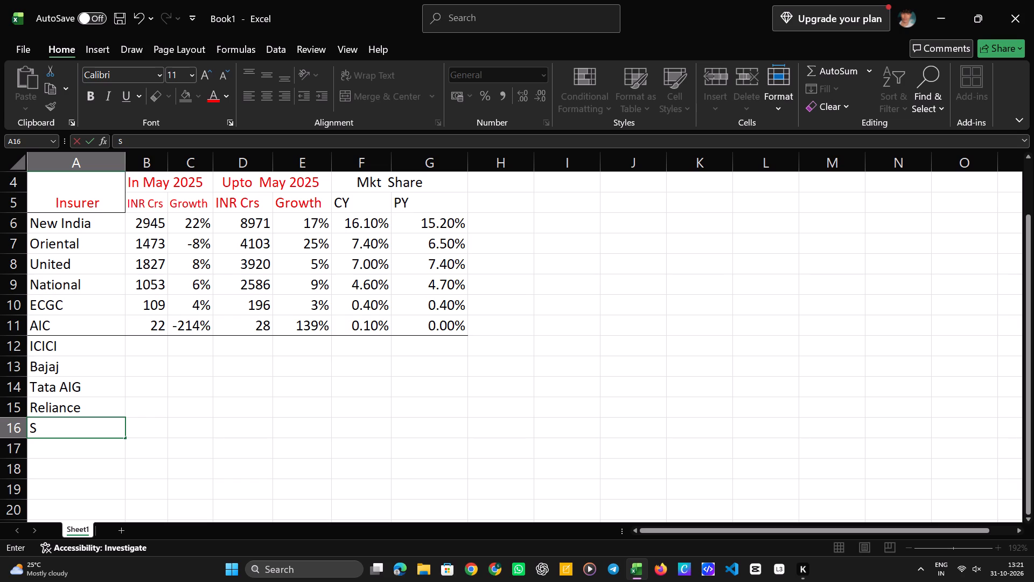
key("a")
key("r")
left_click(100, 451)
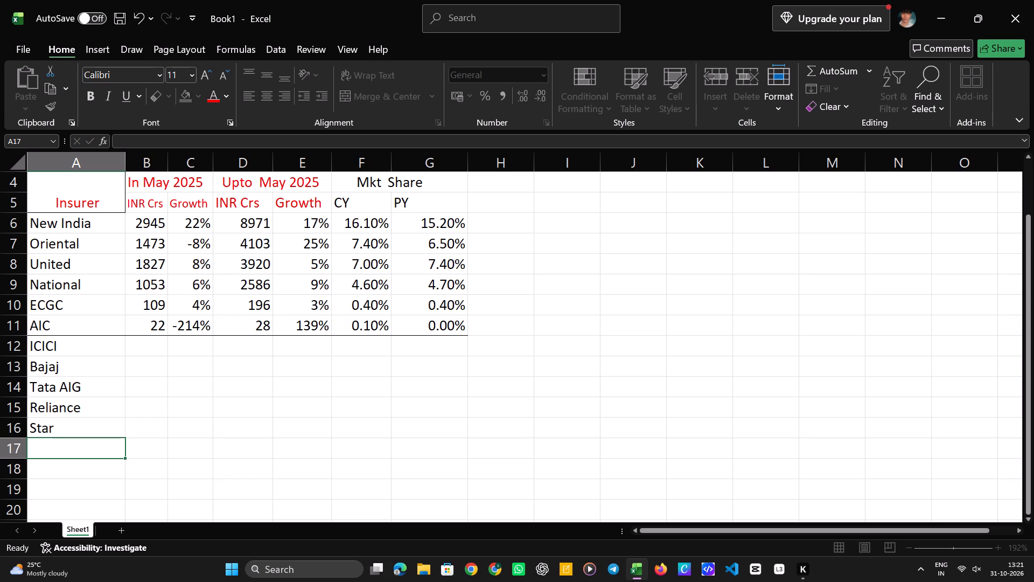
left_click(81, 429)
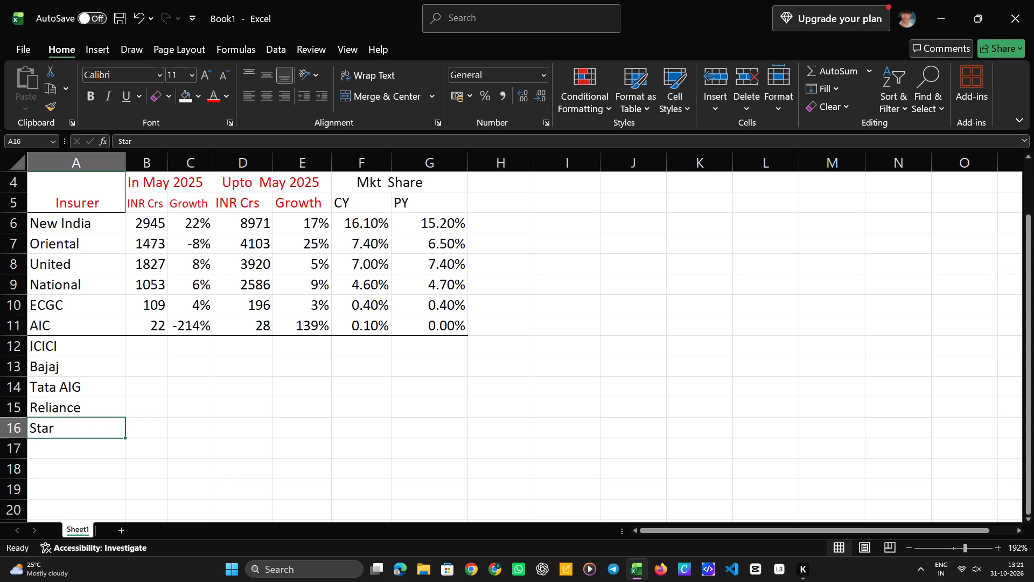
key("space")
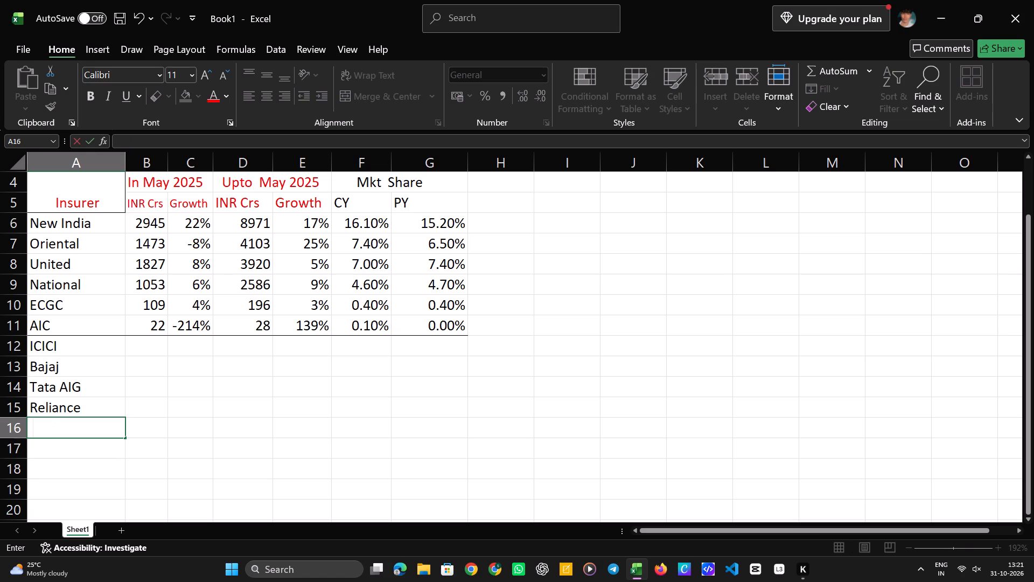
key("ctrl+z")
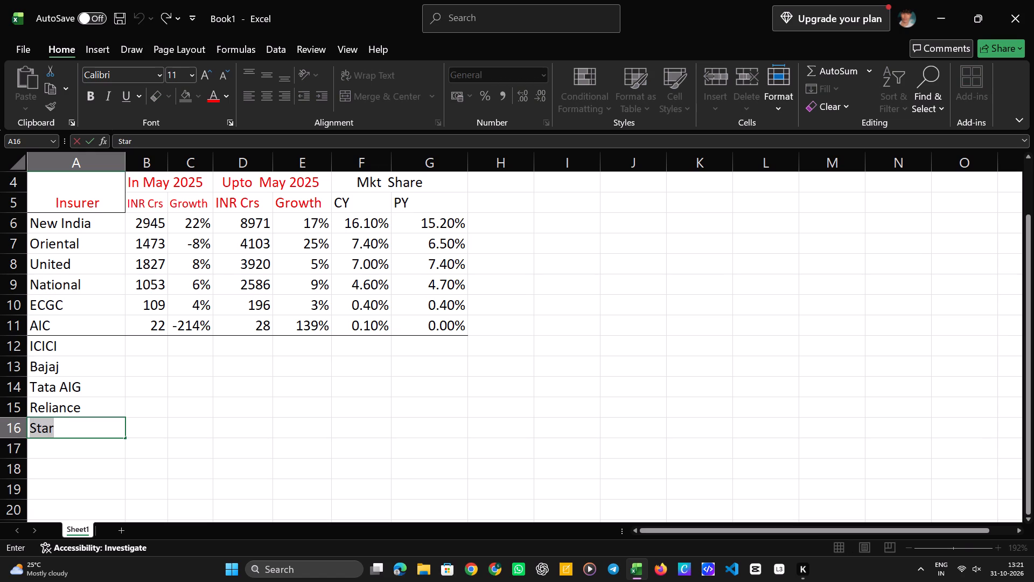
Extend the insurer name in cell A16 so that it reads Star Heath.
left_click(83, 427)
key("space")
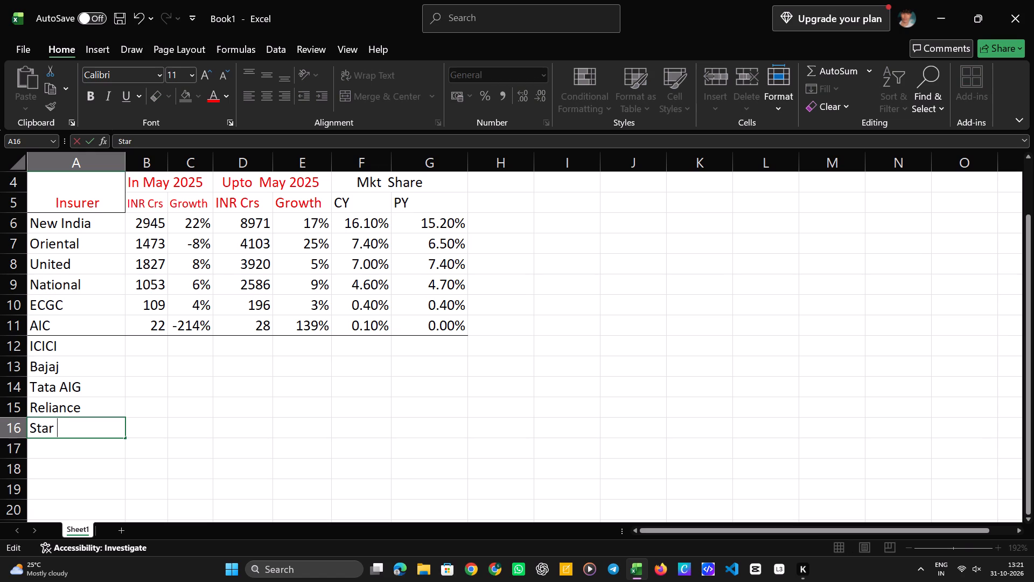
key("h")
key("e")
key("a")
key("t")
key("h")
Enter SBI as the next insurer in cell A17, below Star Heath.
left_click(93, 449)
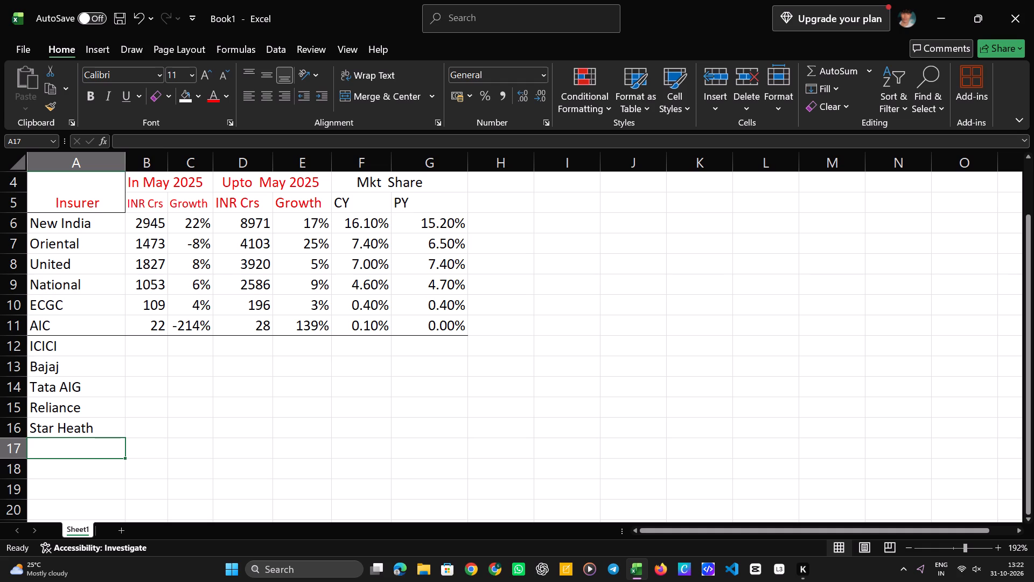
key("s")
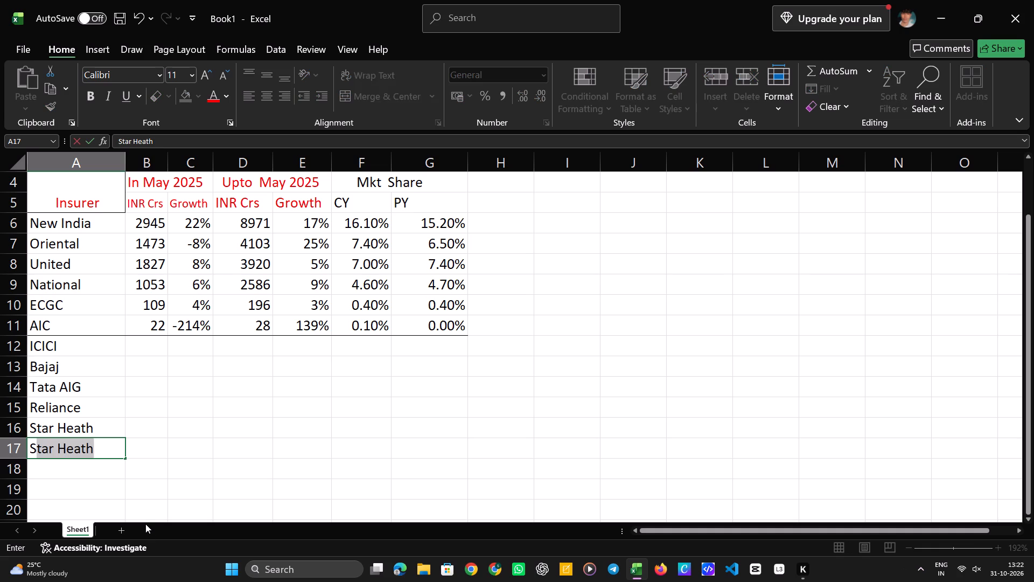
key("b")
key("i")
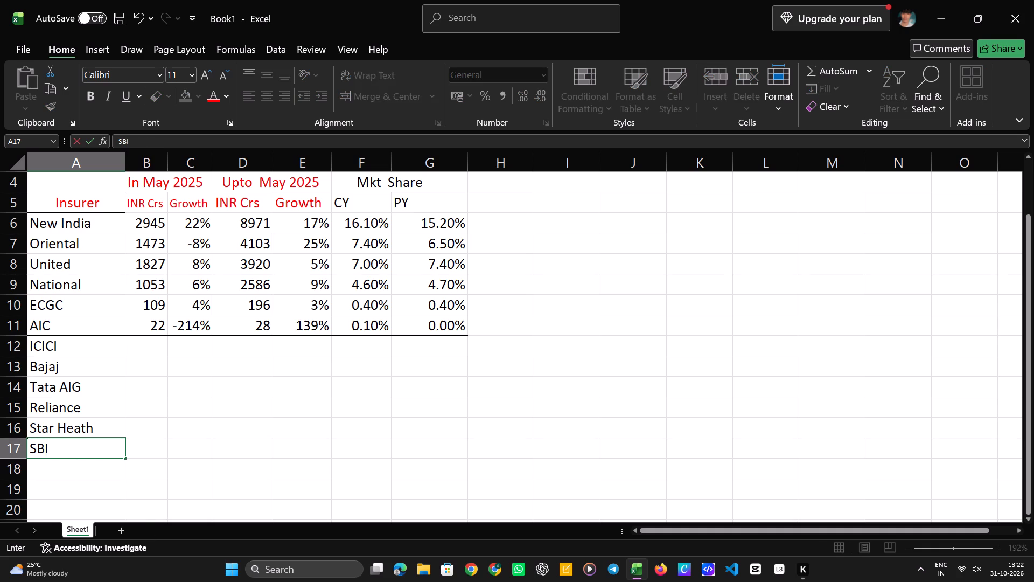
Enter Go Digit as the next insurer in cell A18, below SBI.
left_click(61, 469)
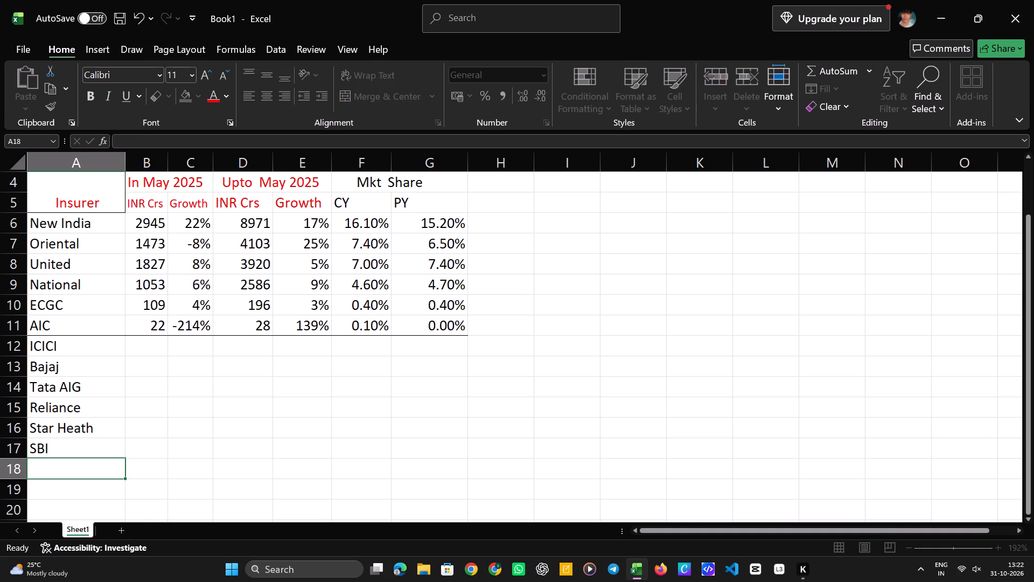
key("g")
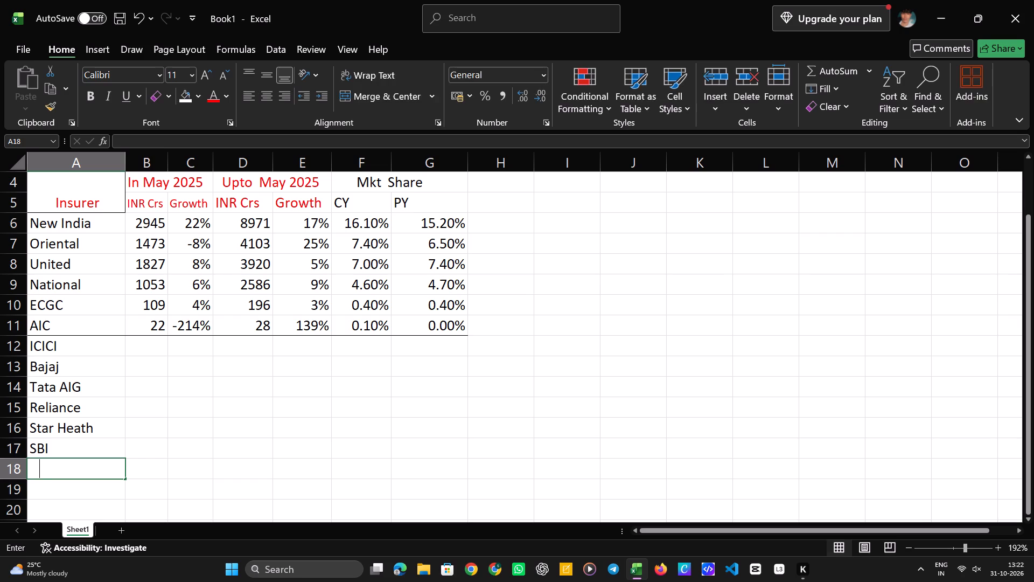
key("o")
key("space")
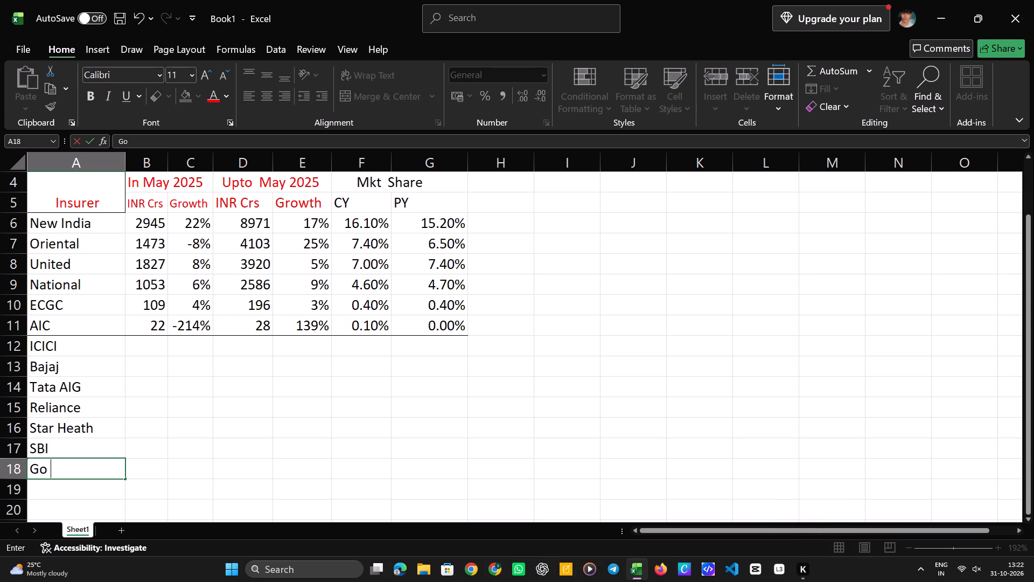
left_click(74, 465)
key("d")
key("i")
key("g")
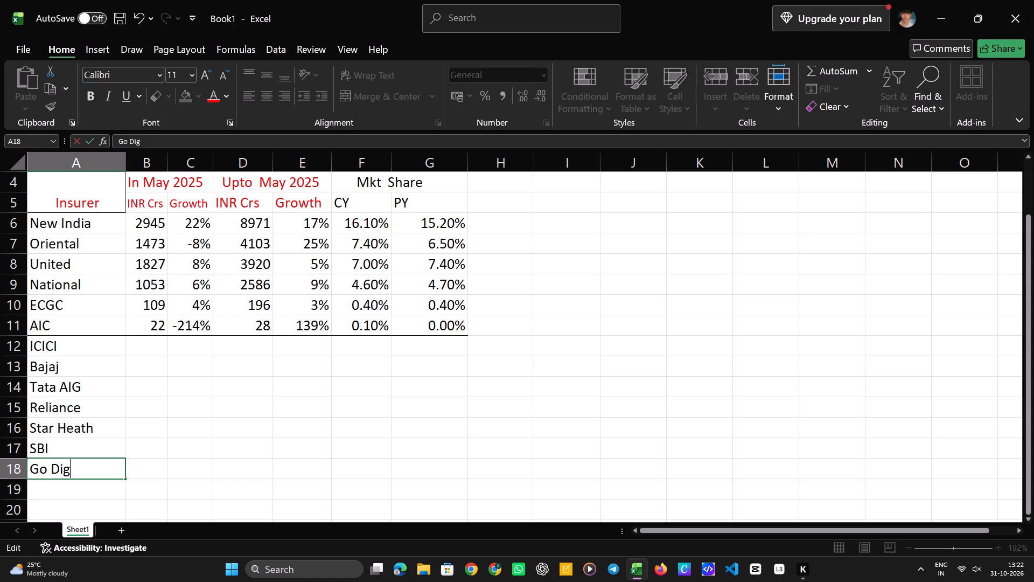
key("i")
key("t")
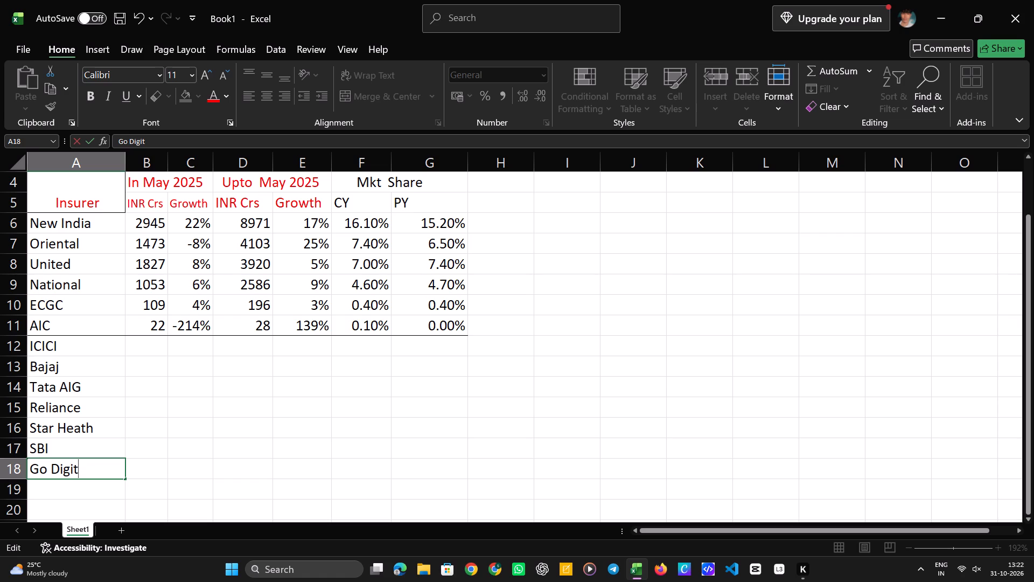
left_click(86, 489)
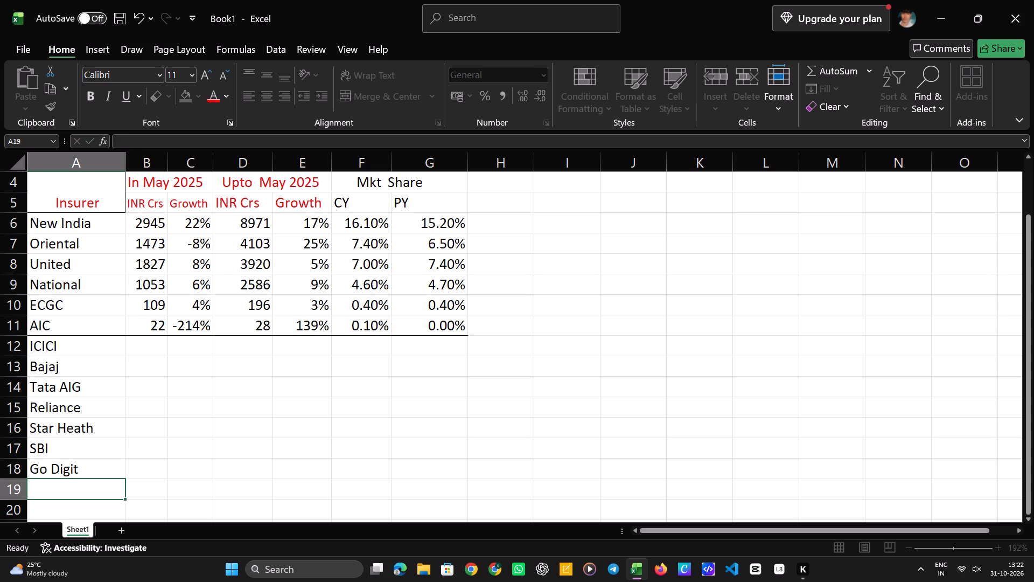